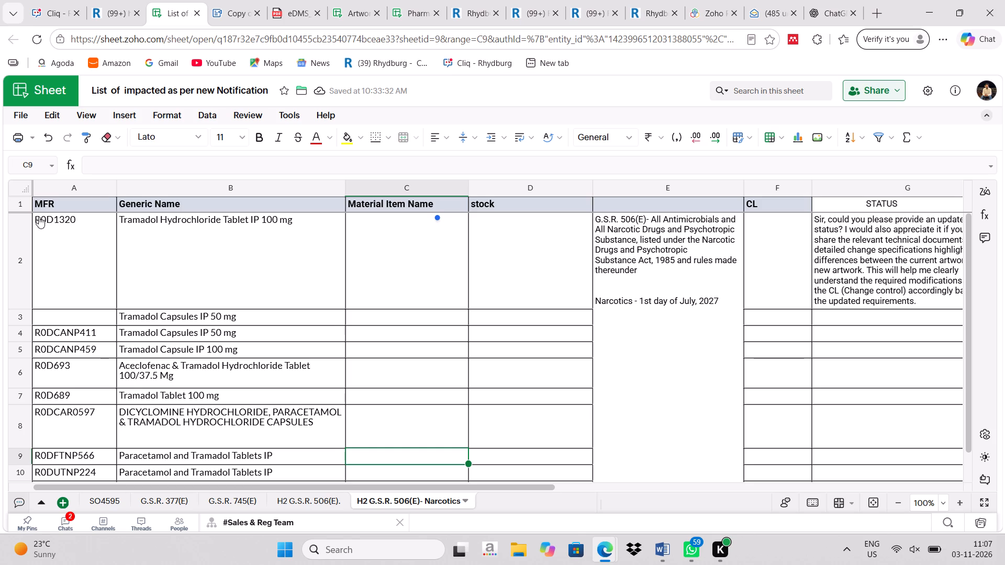
In the Change Control report, remove the Current / Previous State search filter for IIGOVT0156.
left_click(465, 10)
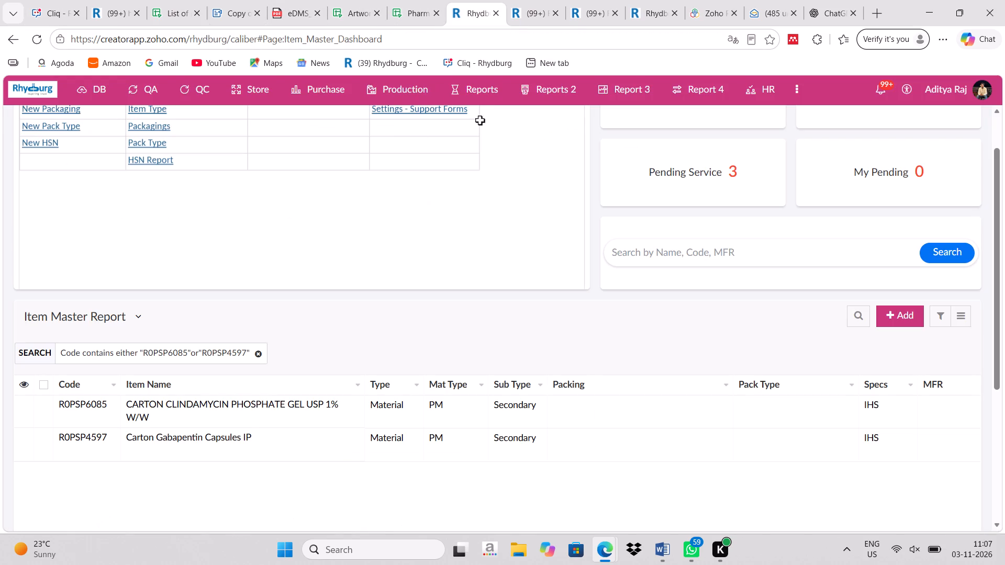
left_click(522, 6)
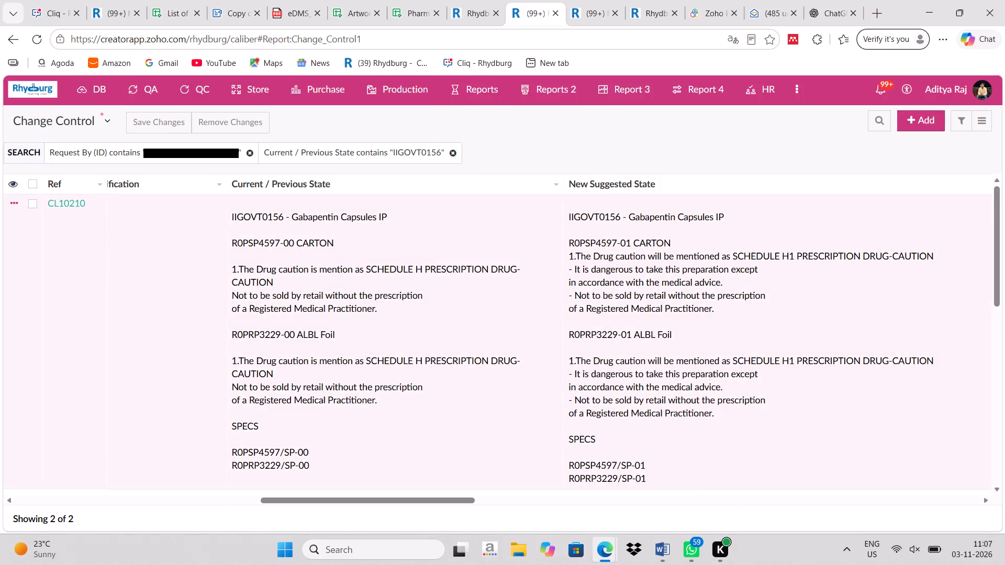
scroll(356, 299, "down", 3)
scroll(355, 300, "up", 5)
scroll(359, 296, "up", 20)
scroll(359, 296, "up", 5)
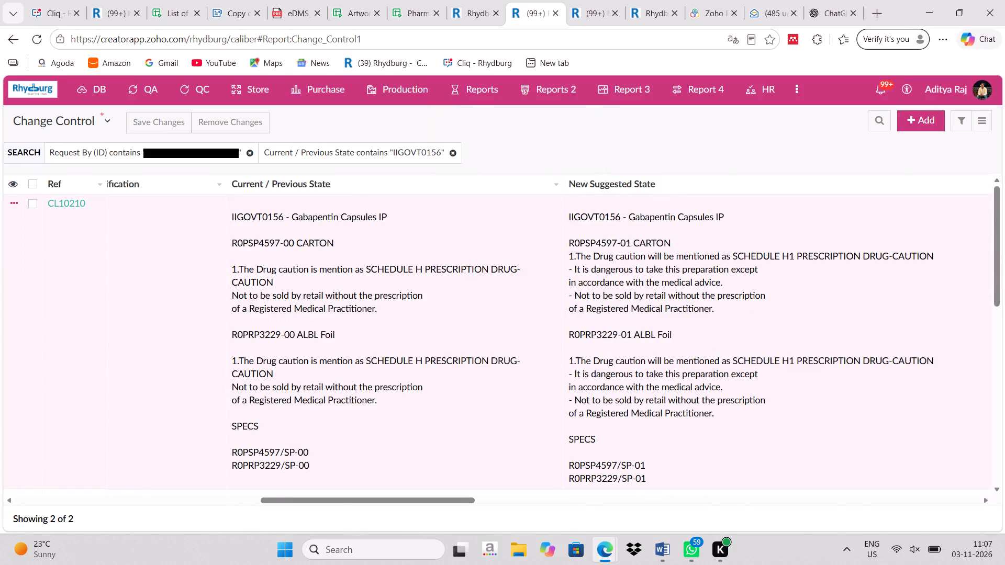
left_click(455, 151)
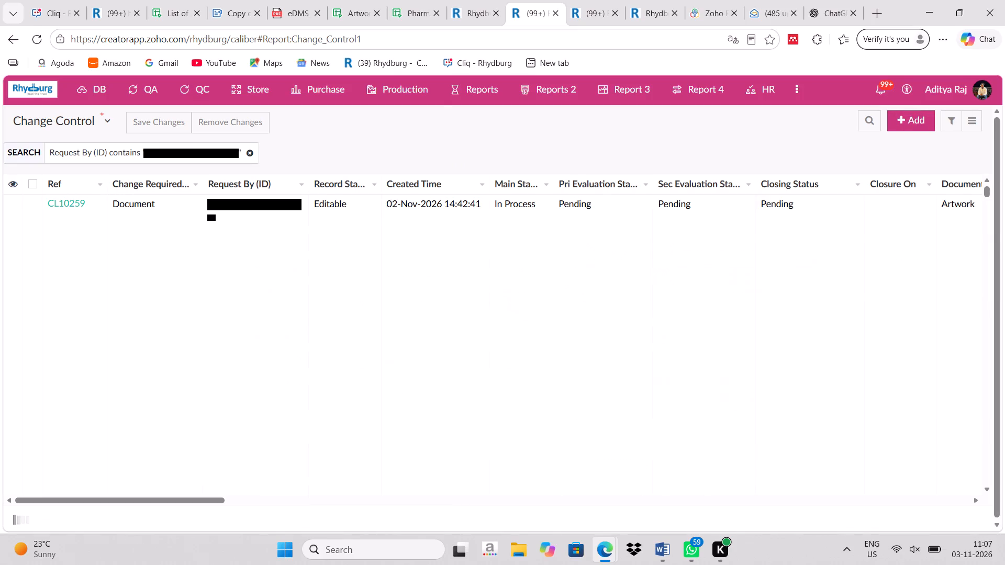
Open the detail view of change control record CL10259 for ICIN0748 – Zinoc.
scroll(468, 295, "left", 2)
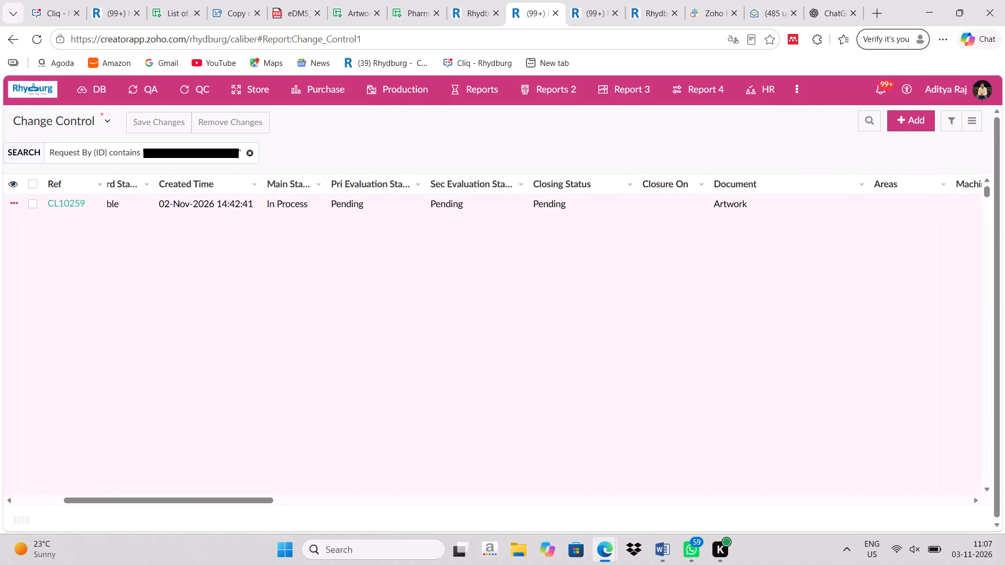
scroll(468, 295, "left", 1)
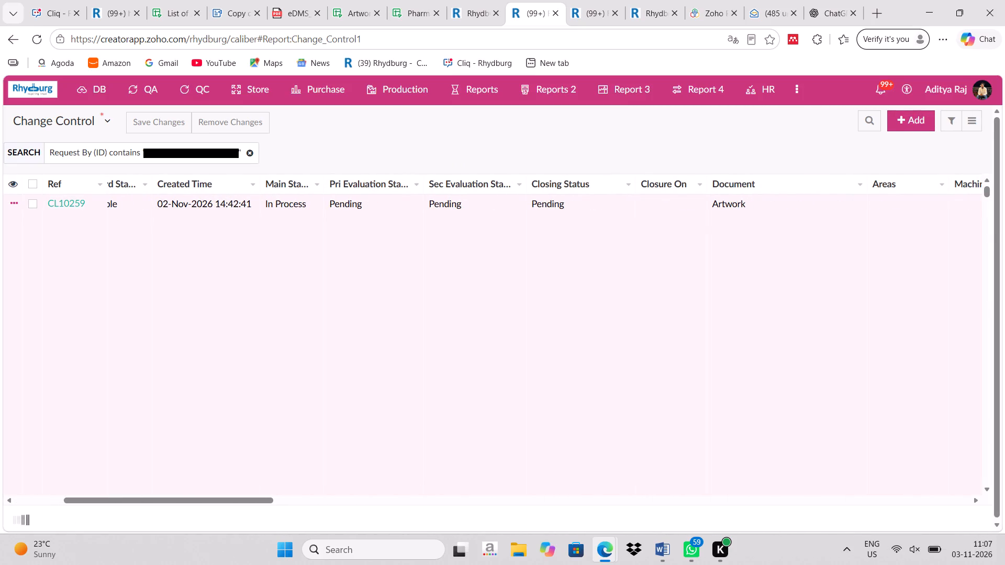
scroll(468, 295, "left", 6)
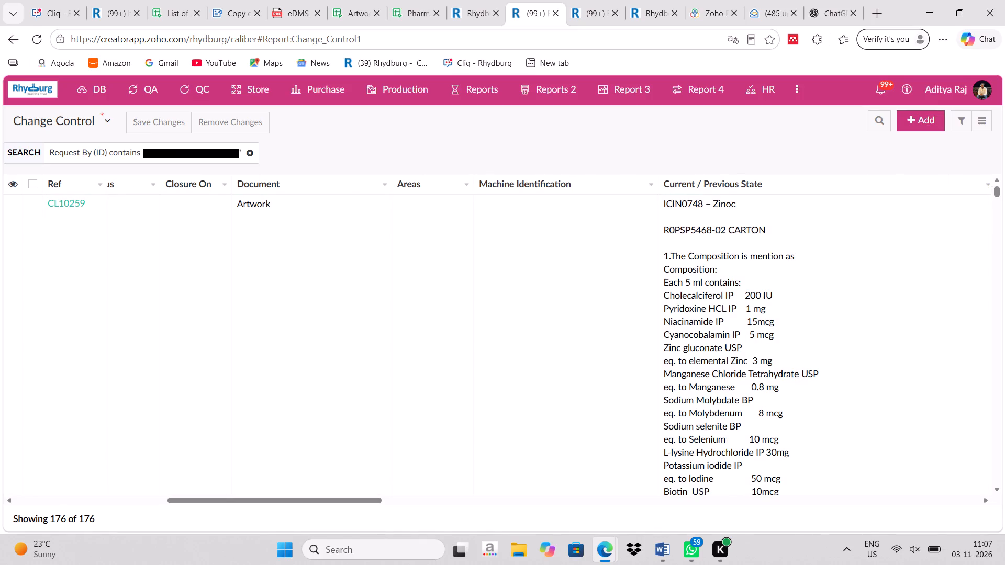
scroll(538, 554, "left", 3)
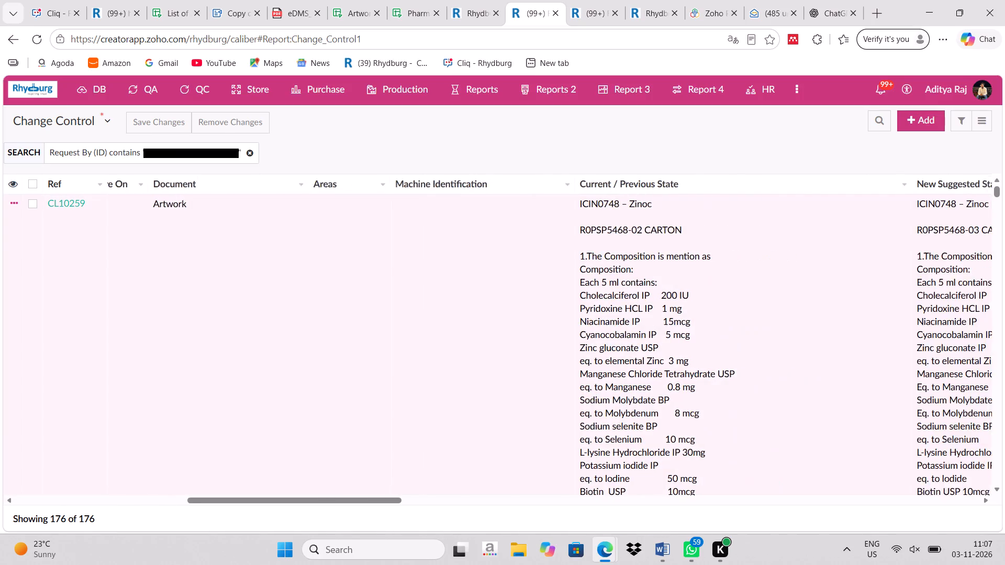
scroll(576, 373, "left", 1)
scroll(603, 225, "left", 1)
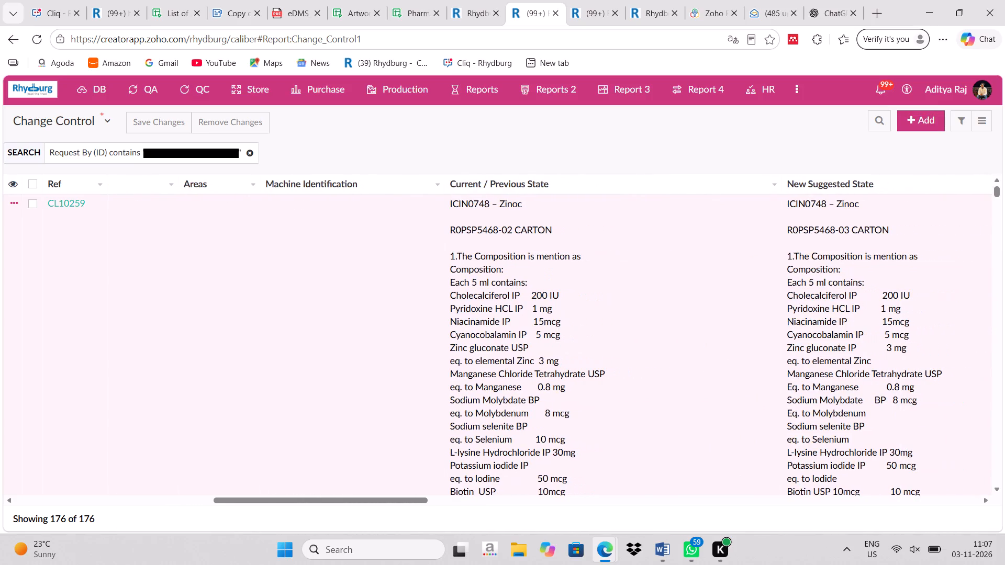
scroll(528, 233, "left", 1)
left_click(505, 246)
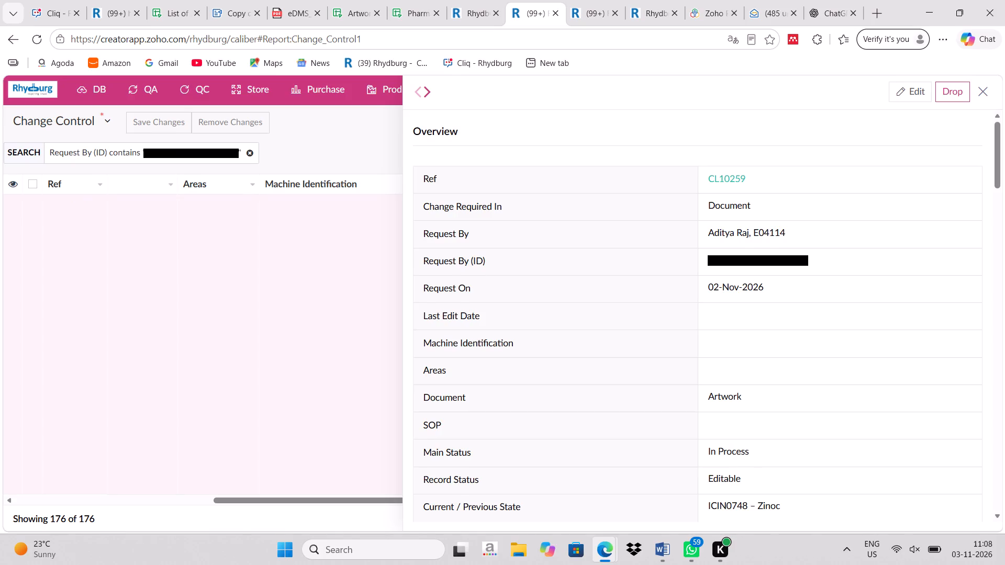
Copy the record's entire Current / Previous State text, from ICIN0748 – Zinoc through R0PSP5469/SP-02.
scroll(661, 350, "down", 6)
scroll(649, 341, "up", 2)
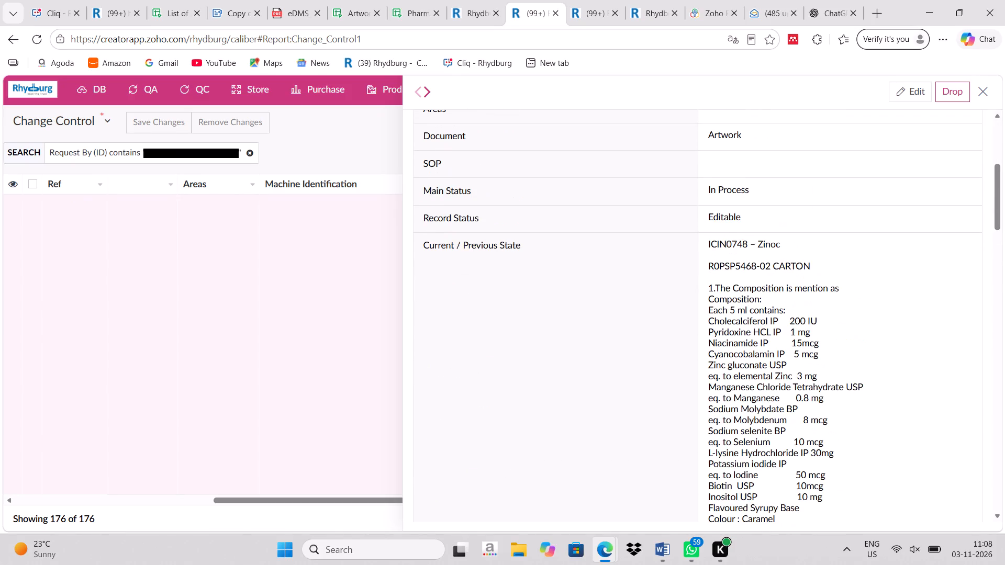
left_click_drag(707, 240, 812, 525)
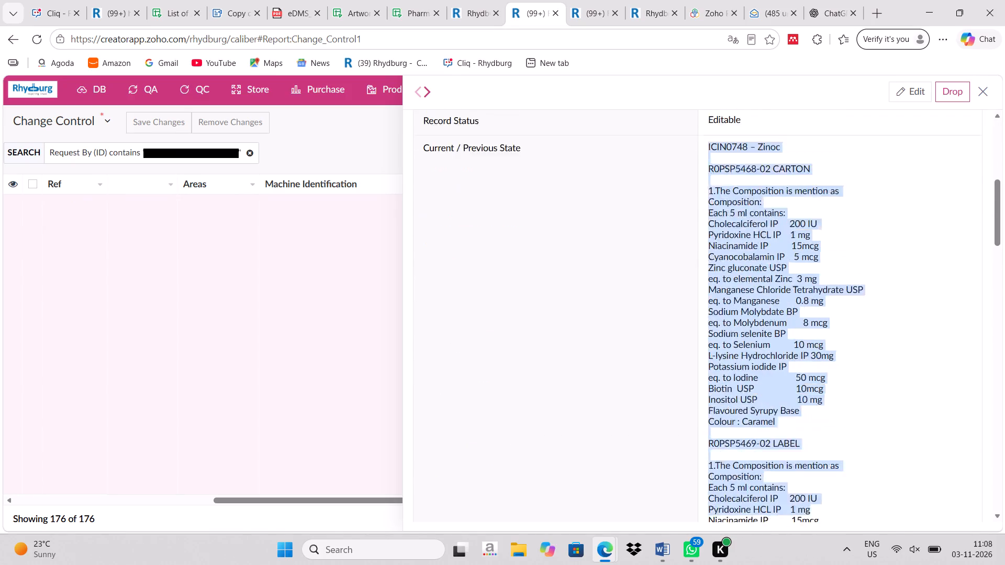
left_click_drag(812, 525, 794, 311)
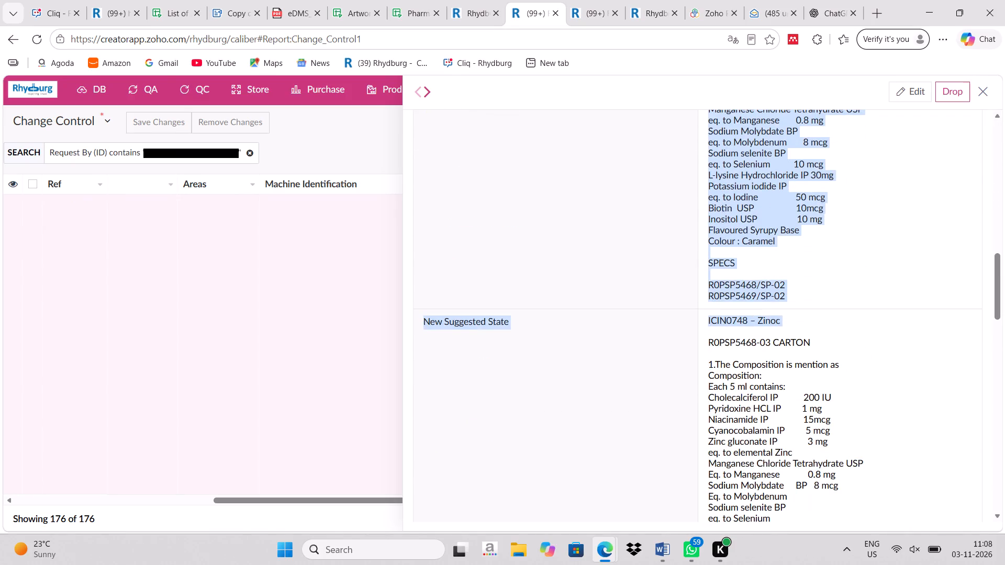
left_click_drag(794, 311, 791, 292)
left_click(824, 242)
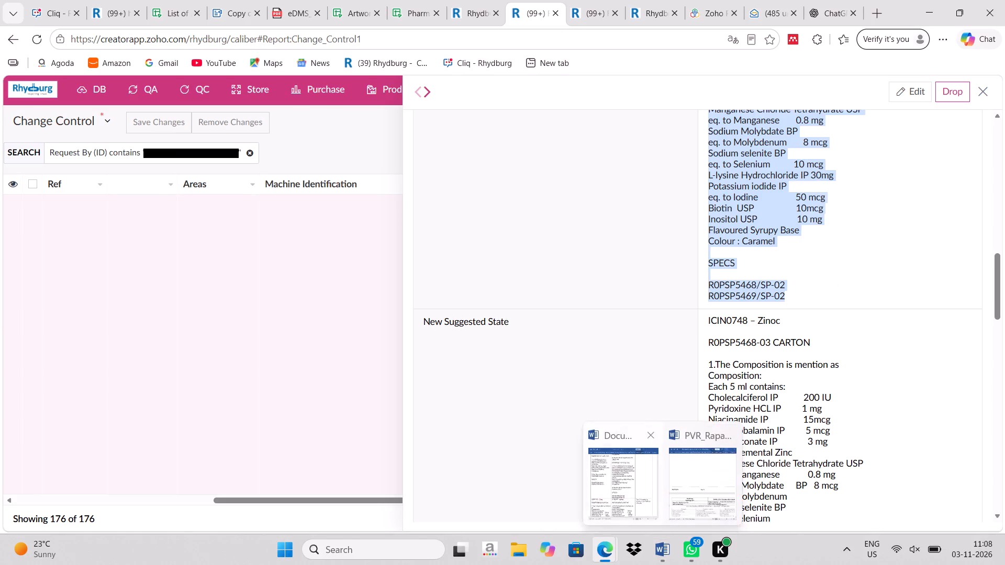
Switch to Document1 in Word and paste the copied text into the first cell of the table's empty last row.
left_click(618, 496)
scroll(697, 427, "down", 16)
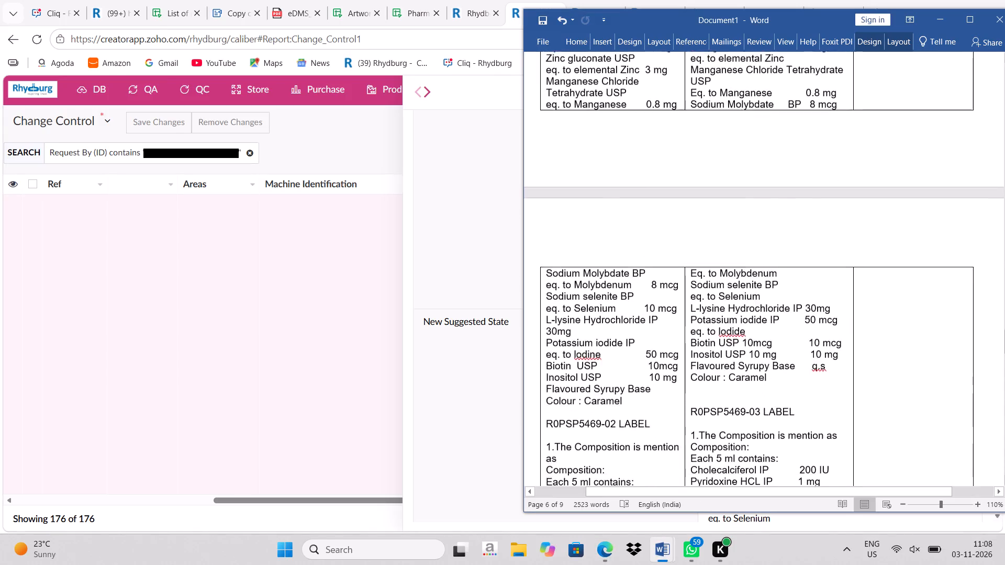
scroll(702, 414, "down", 18)
scroll(711, 387, "down", 16)
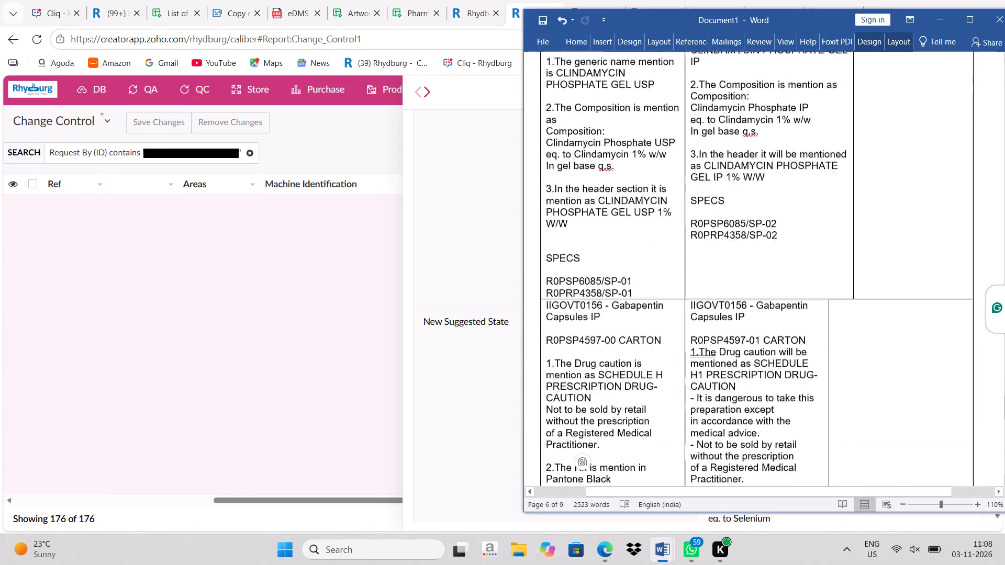
scroll(719, 370, "down", 7)
scroll(702, 312, "down", 10)
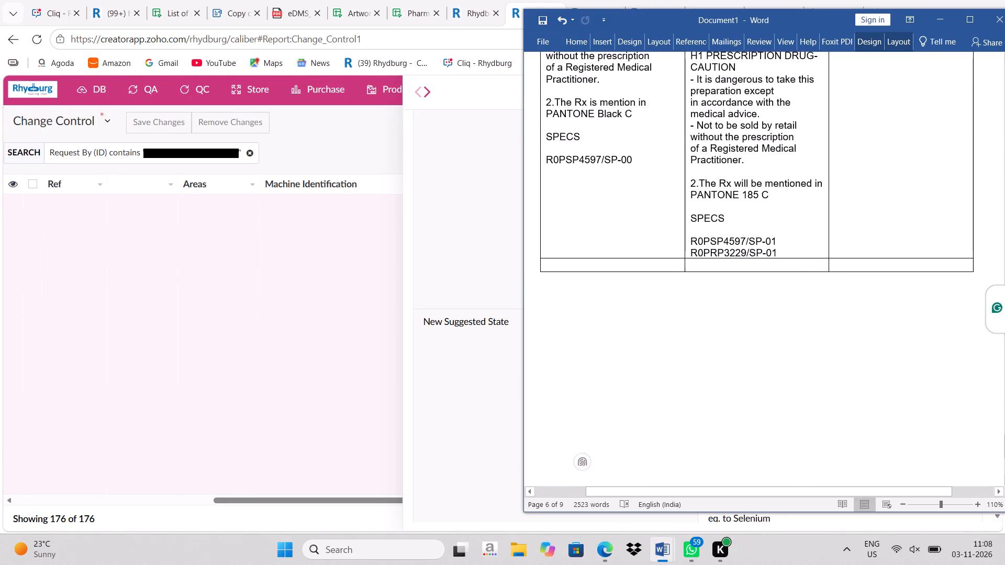
left_click(572, 269)
key("ctrl+v")
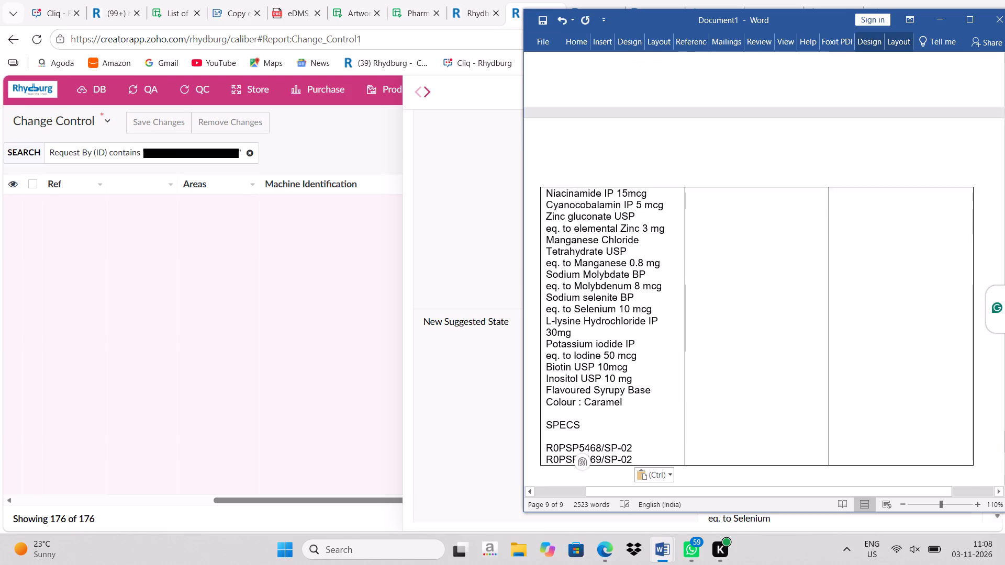
Back in the CL10259 record in Edge, copy the entire New Suggested State text, from ICIN0748 – Zinoc through R0PSP5469/SP-03.
left_click(950, 15)
scroll(830, 347, "down", 2)
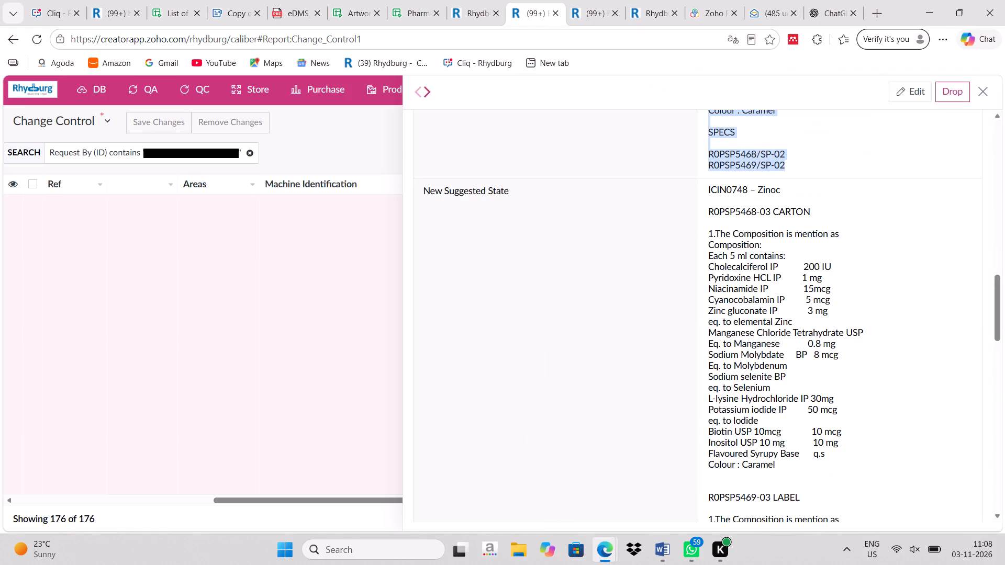
left_click_drag(705, 186, 734, 232)
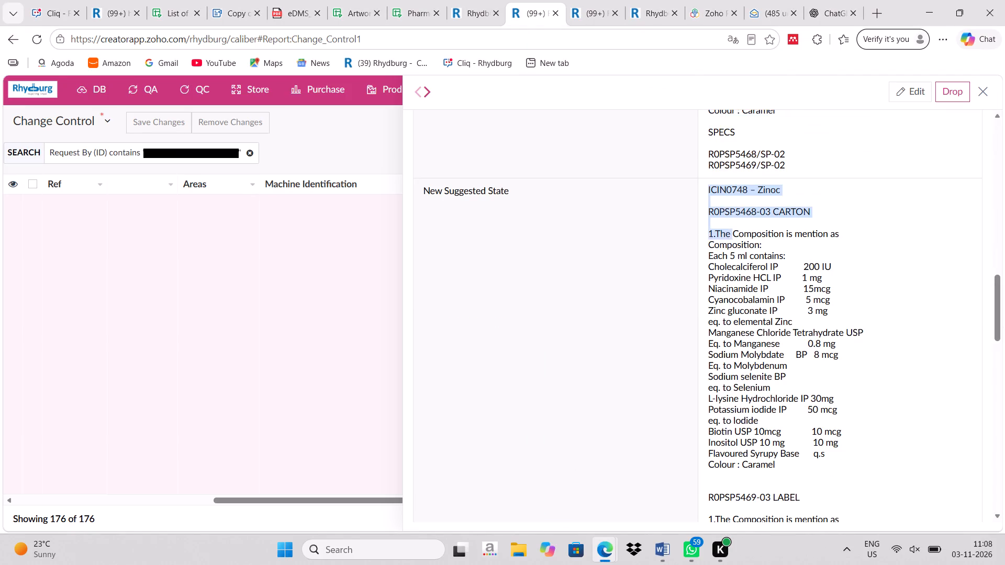
left_click_drag(734, 232, 802, 467)
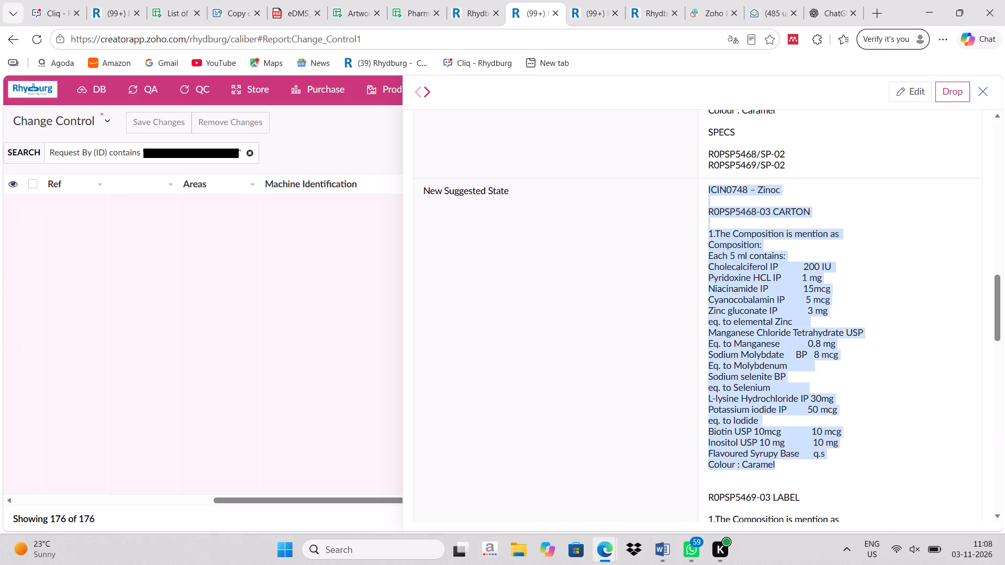
left_click_drag(802, 467, 786, 271)
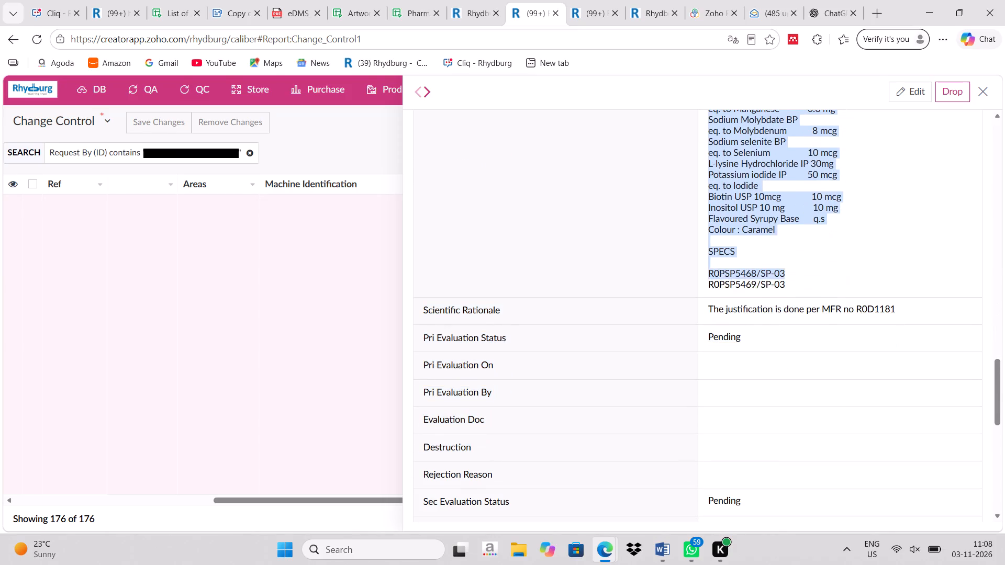
left_click_drag(786, 271, 788, 286)
left_click_drag(817, 235, 806, 249)
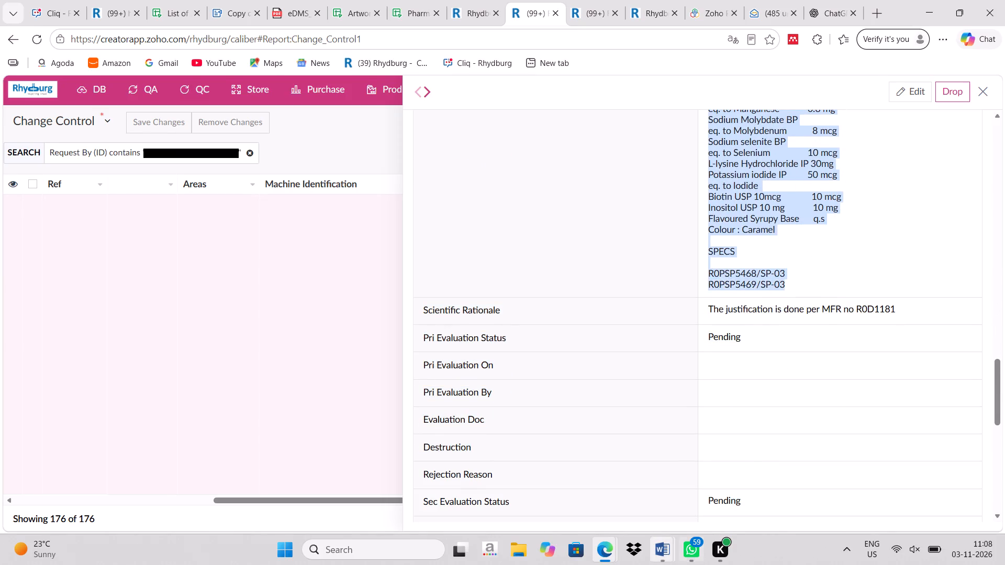
In Word's Document1, paste the New Suggested State text into the middle cell of the Zinoc row and review the pasted row.
left_click(627, 496)
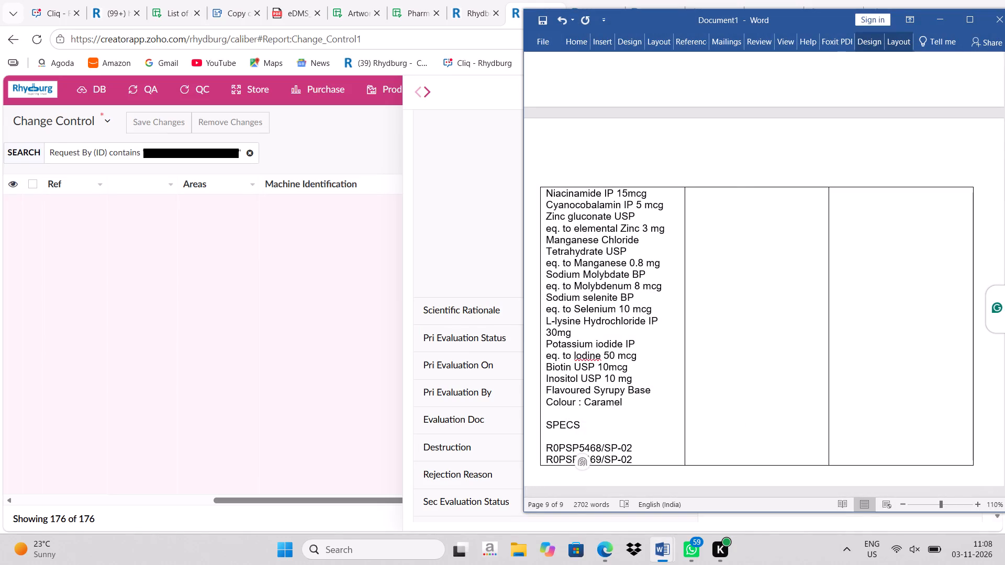
scroll(714, 300, "up", 6)
scroll(647, 240, "up", 10)
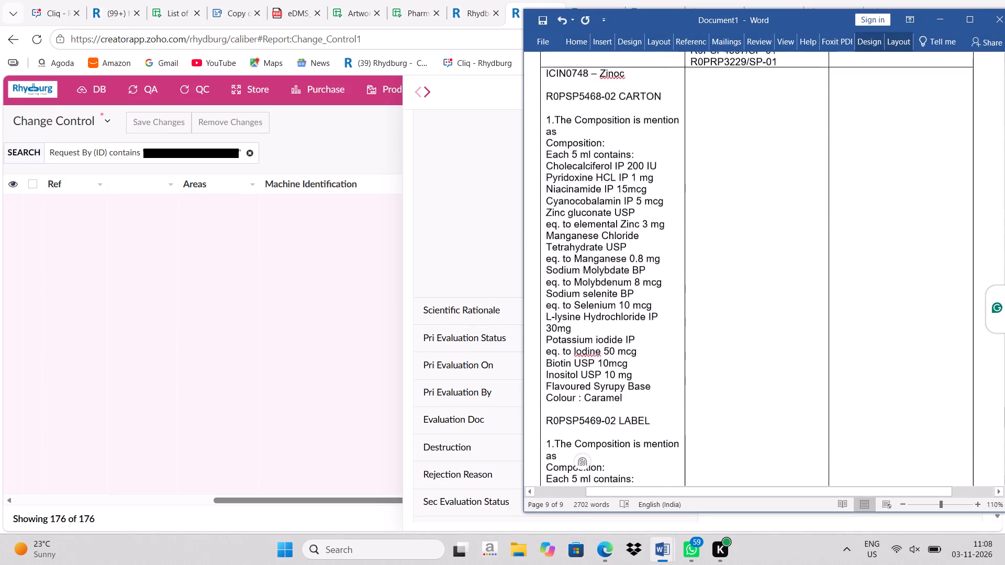
scroll(680, 232, "up", 2)
scroll(723, 246, "up", 3)
left_click(705, 332)
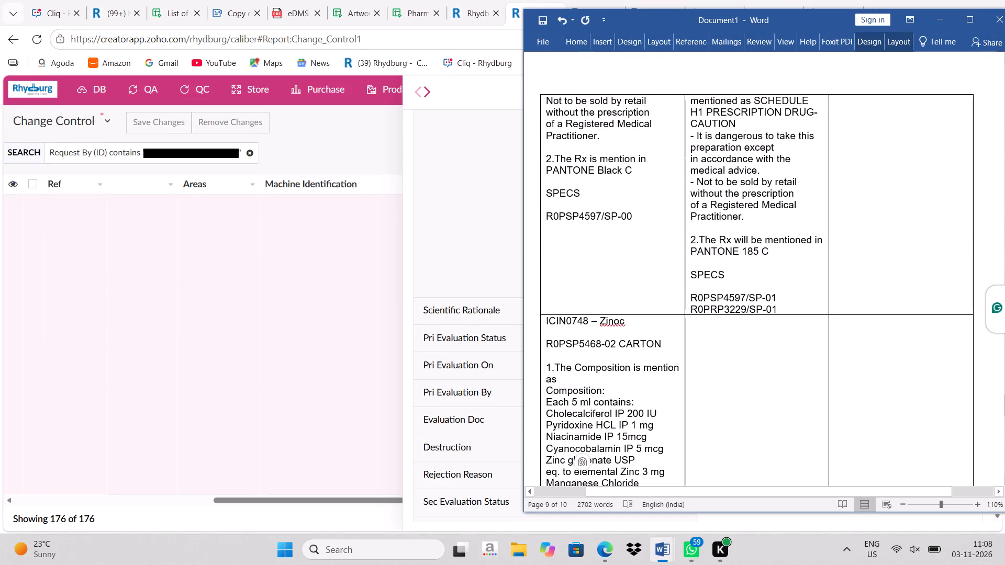
key("ctrl+v")
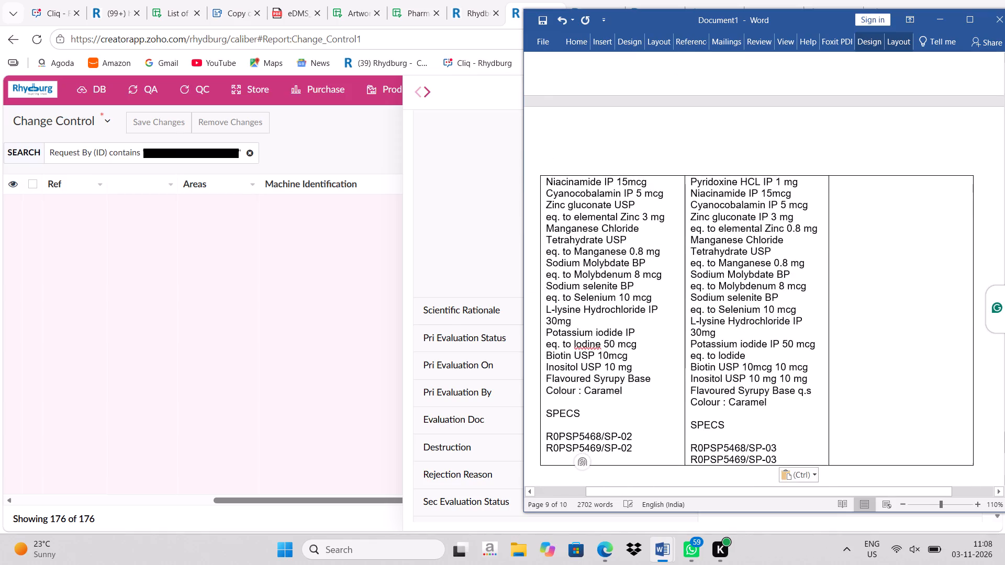
scroll(762, 329, "up", 11)
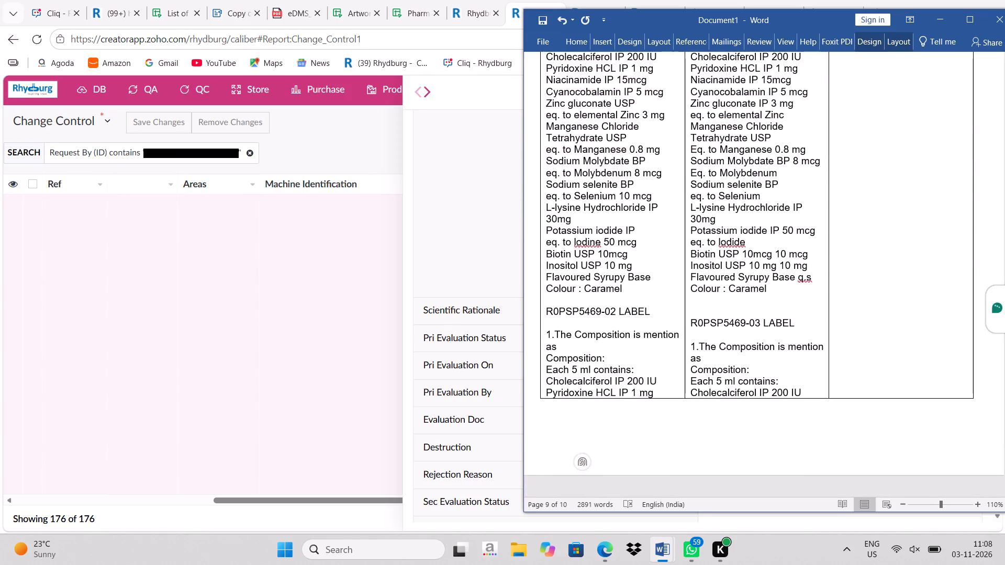
scroll(619, 385, "up", 4)
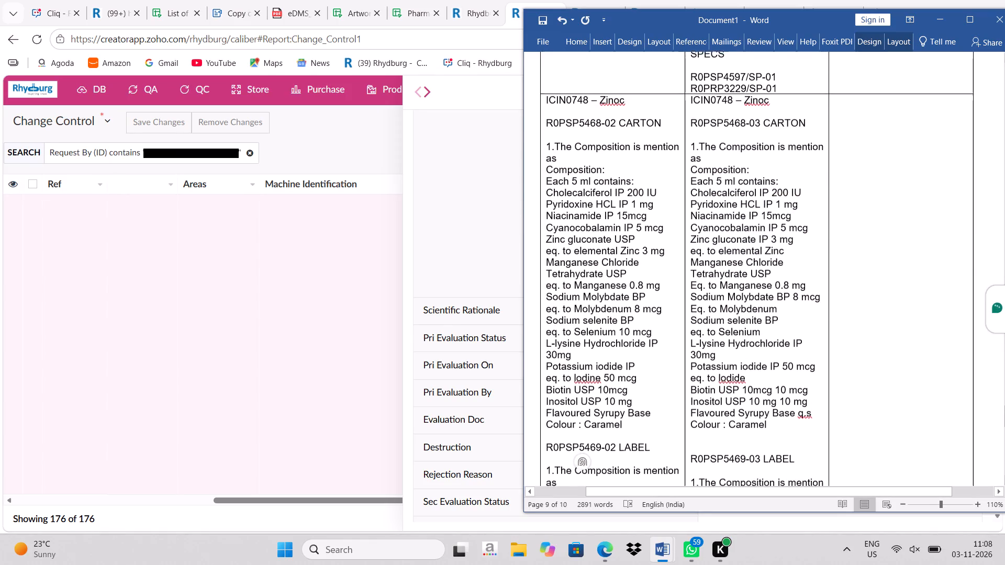
Return to the CL10259 record in Edge and copy only the product code ICIN0748 from its New Suggested State.
left_click(948, 16)
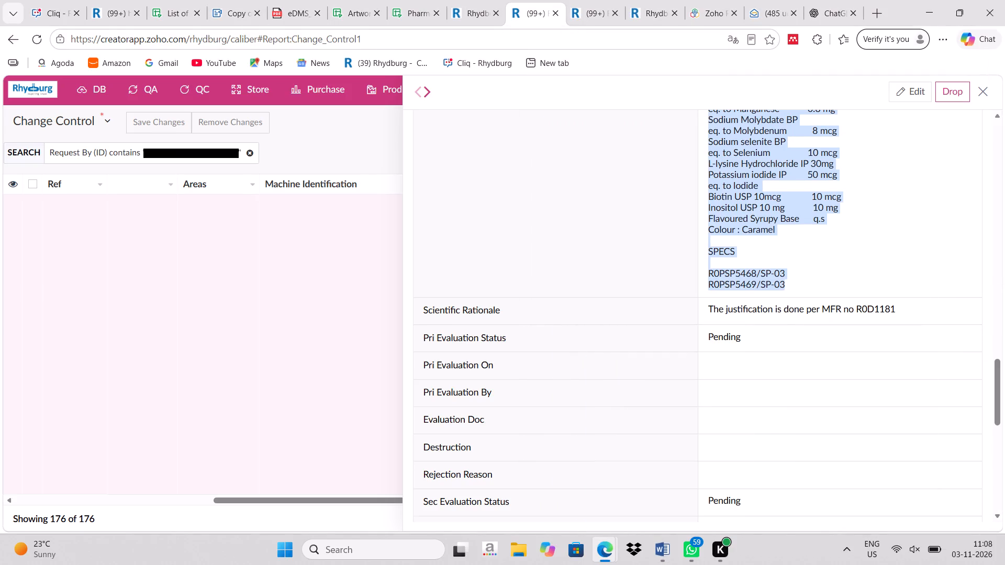
scroll(889, 256, "up", 9)
left_click(713, 267)
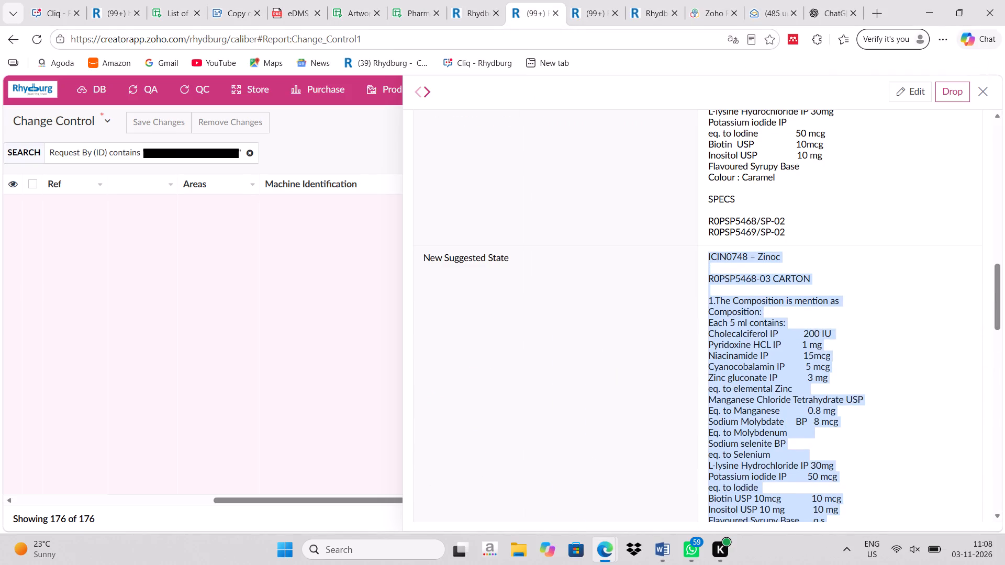
left_click(774, 245)
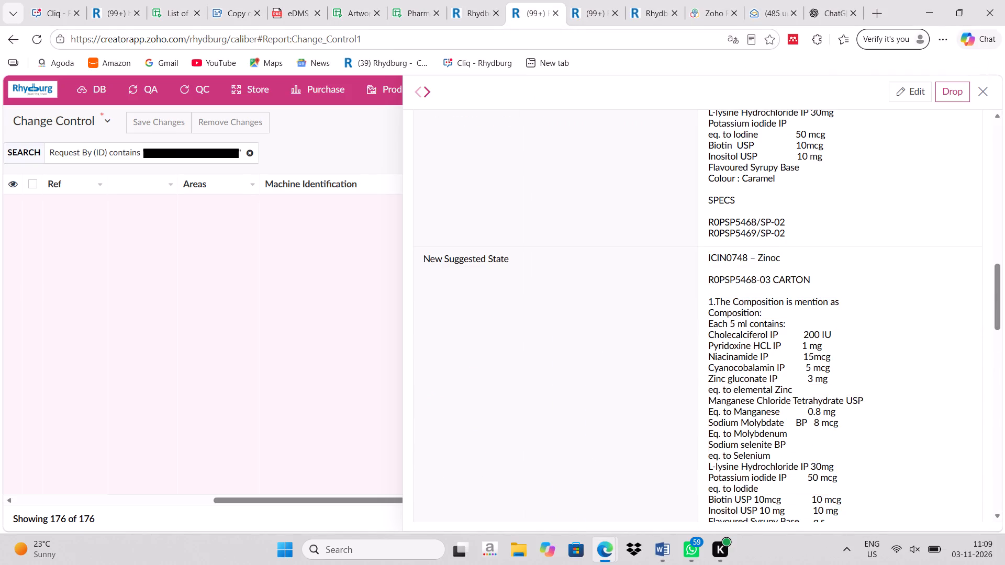
left_click_drag(705, 255, 747, 256)
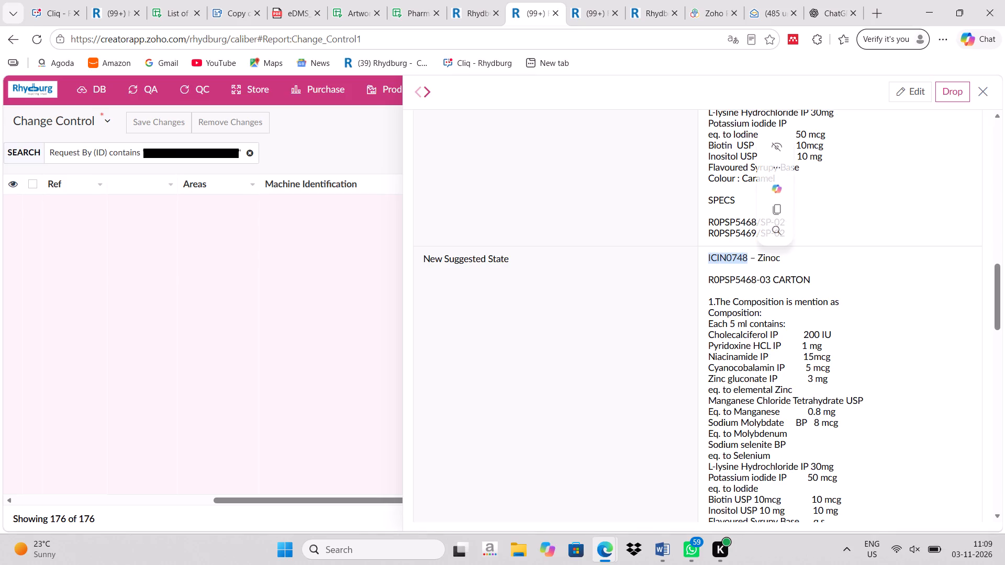
left_click(775, 205)
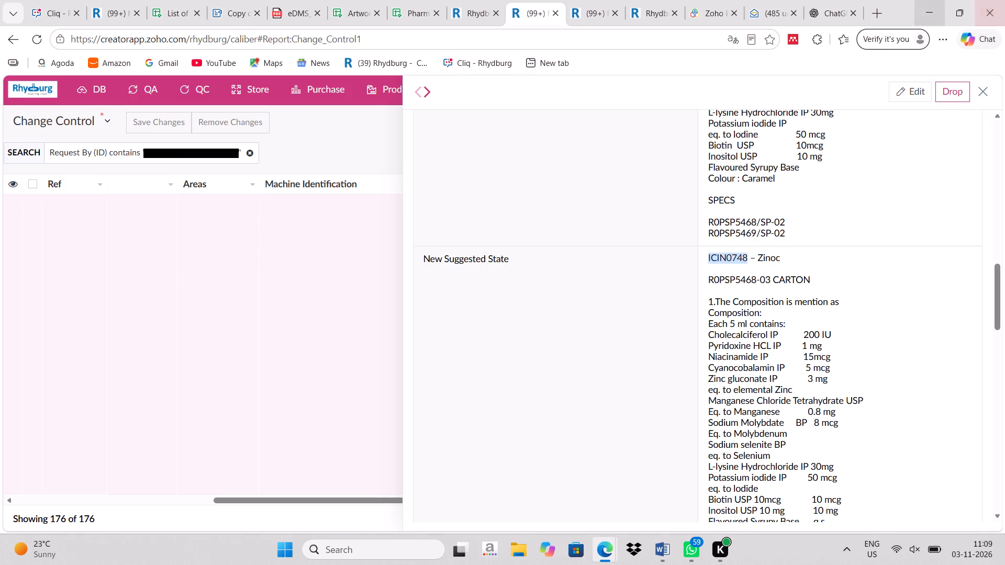
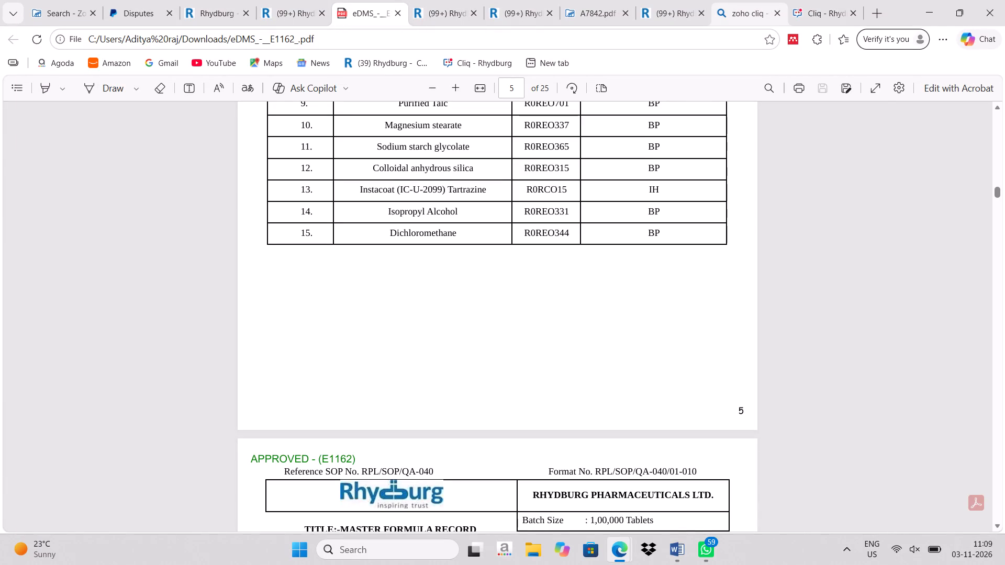
Close the zoho cliq search, Cliq, A7842.pdf and one spare Rhydburg tab, keeping the Caliber Artwork page open.
left_click(772, 10)
left_click(777, 10)
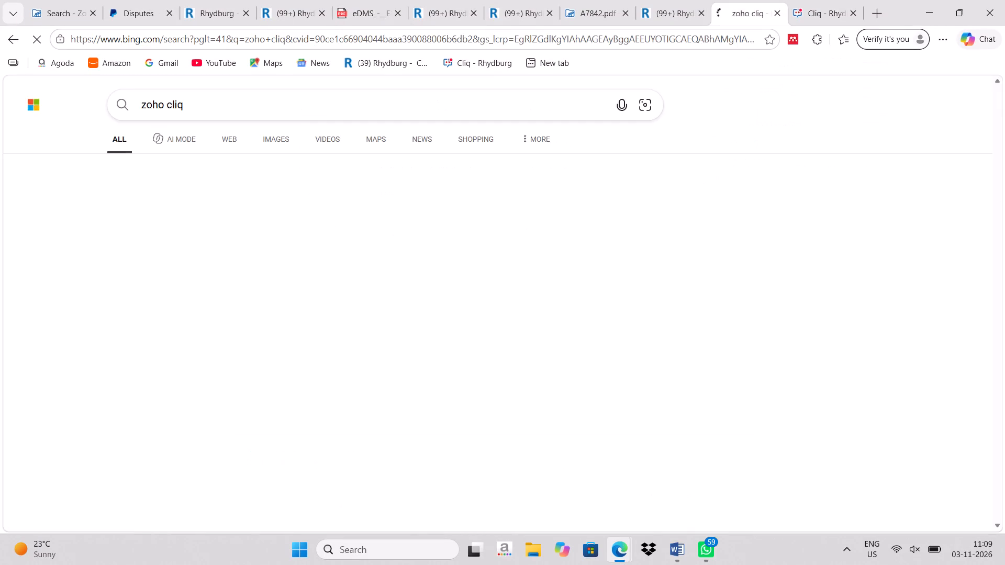
left_click(700, 12)
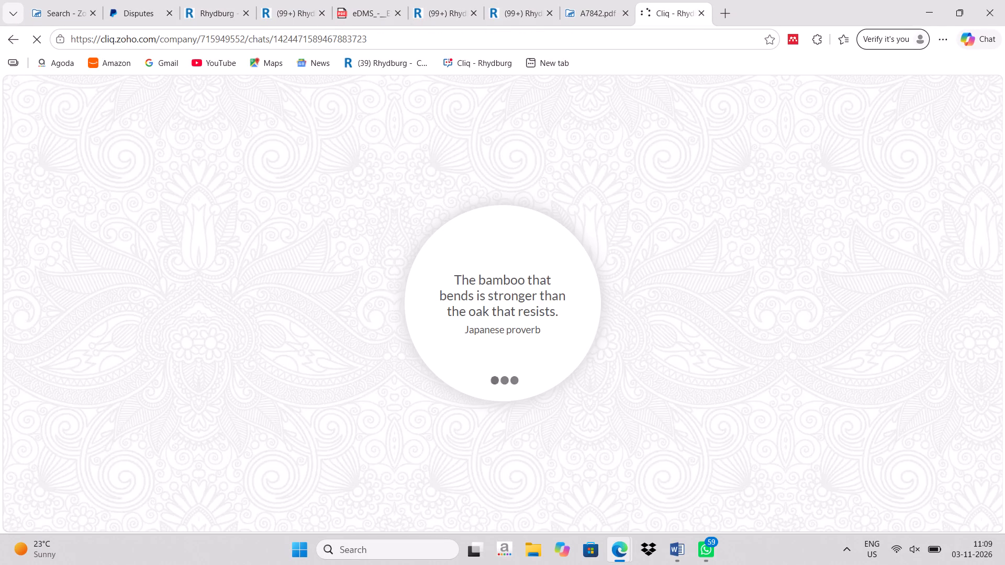
left_click(702, 10)
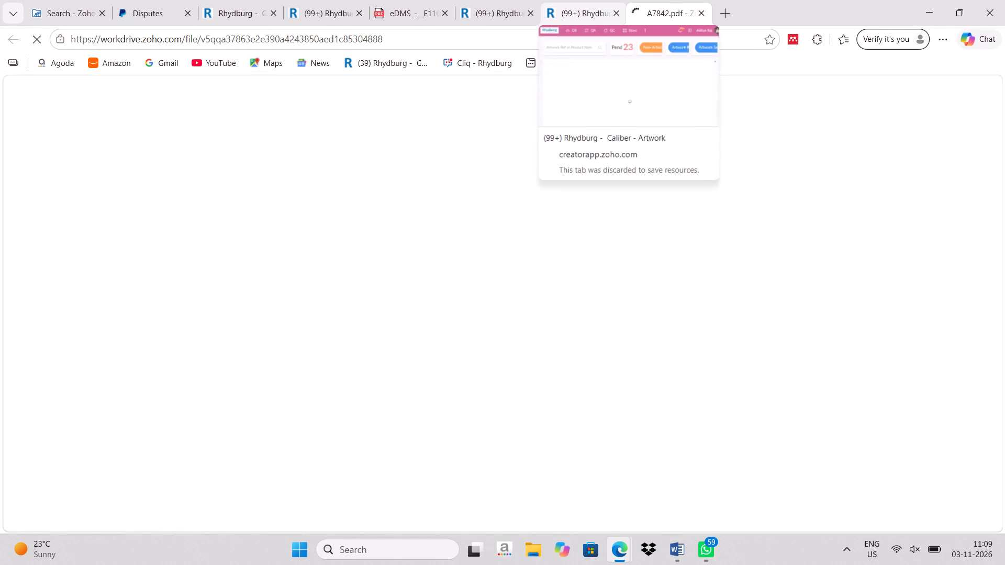
left_click(593, 7)
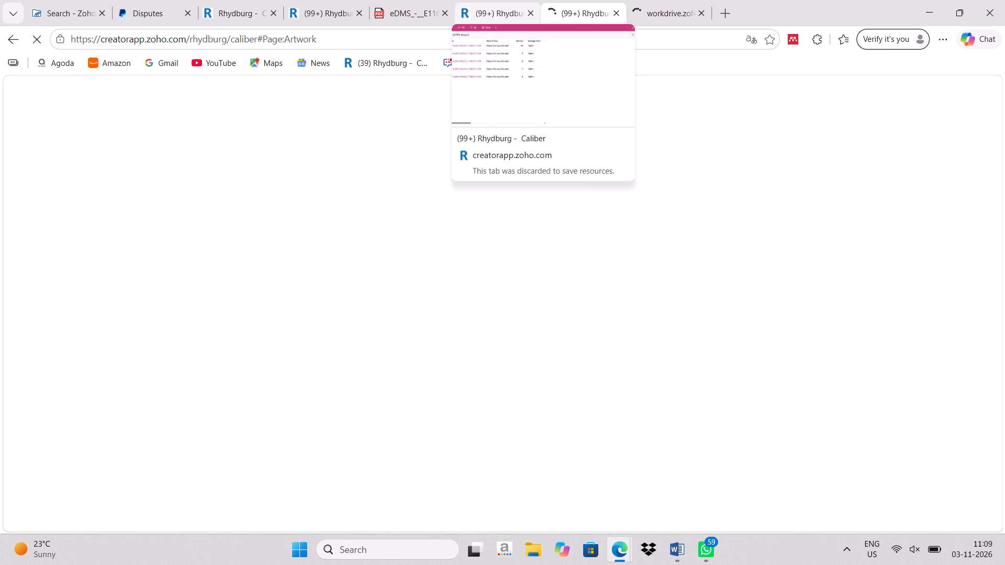
left_click(585, 8)
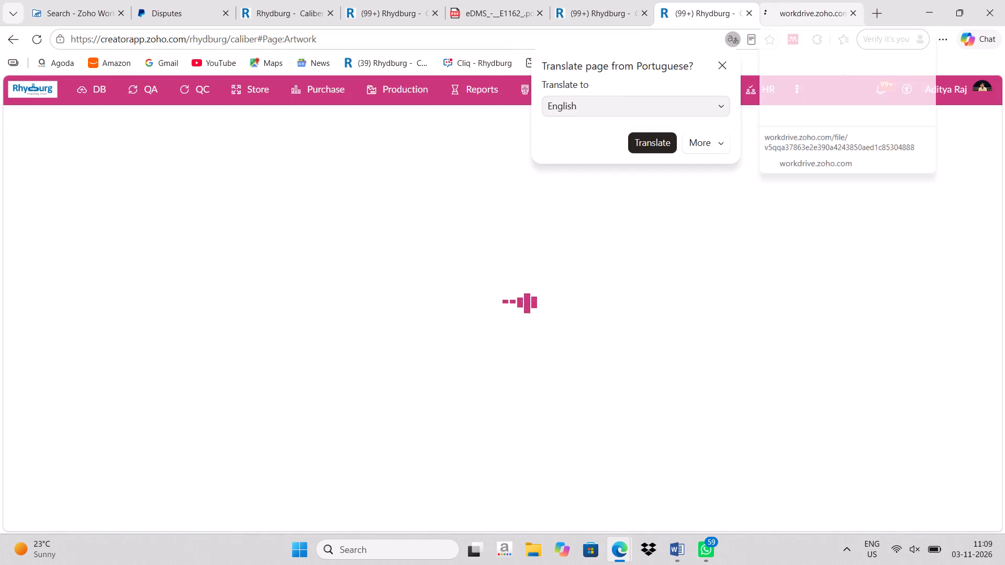
left_click(852, 12)
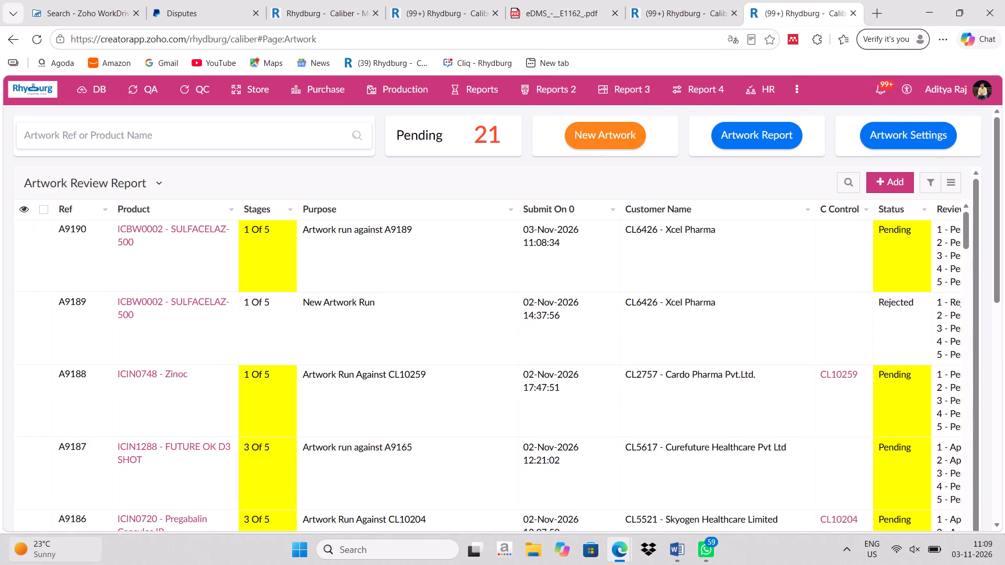
Search the Artwork Review Report for records whose Product contains the copied code ICIN0748.
left_click(125, 206)
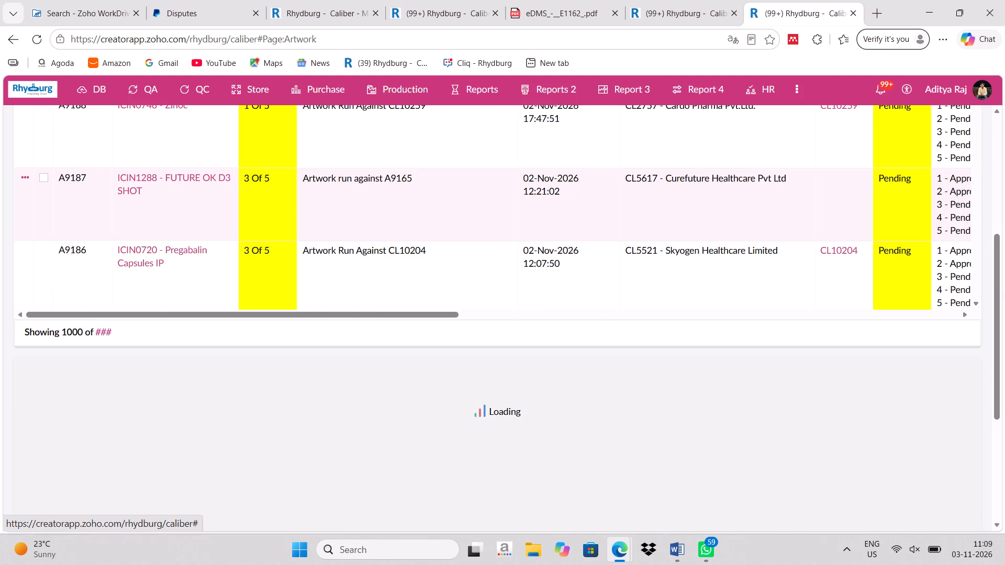
left_click_drag(998, 259, 1004, 137)
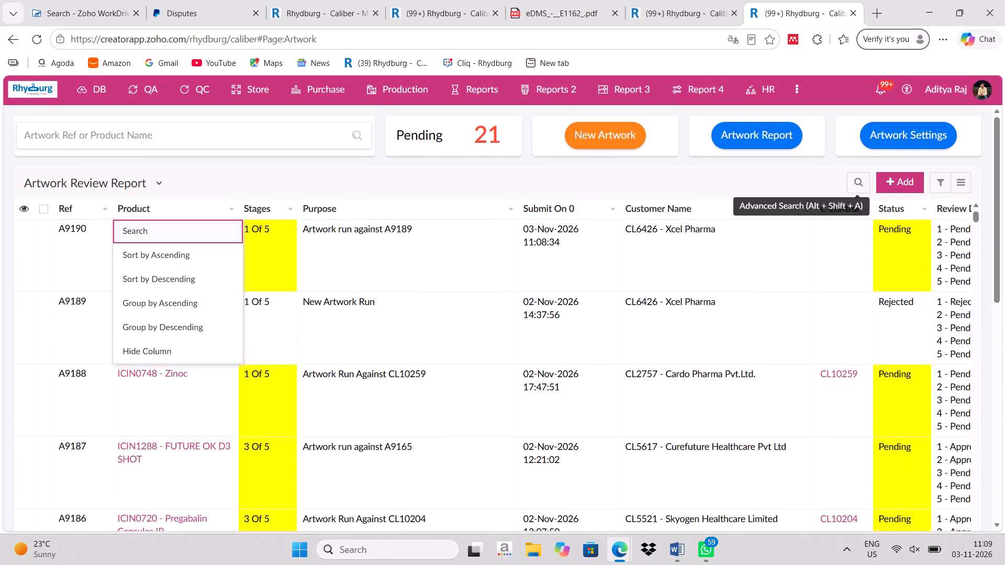
left_click(167, 225)
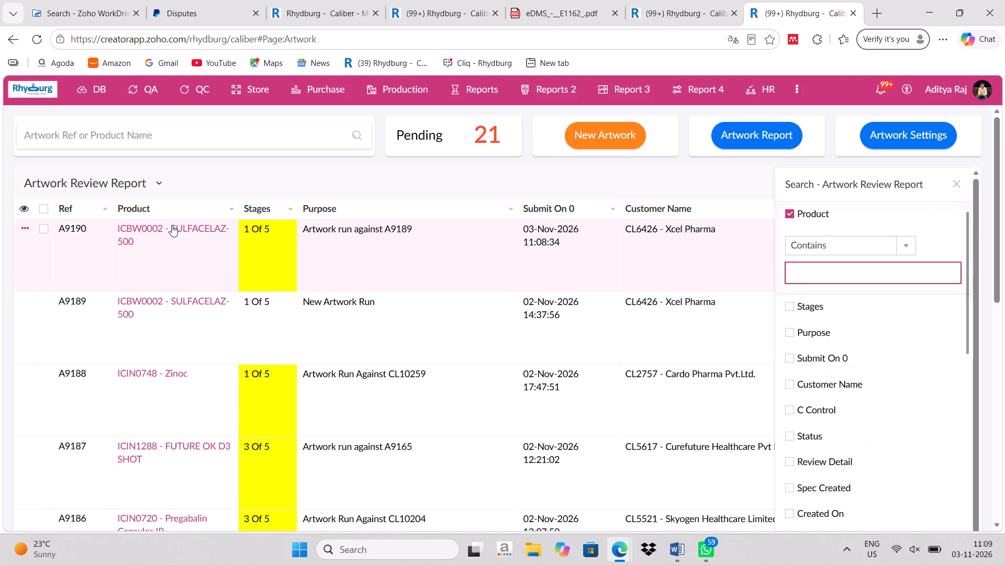
key("ctrl+v")
key("Return")
key("Return")
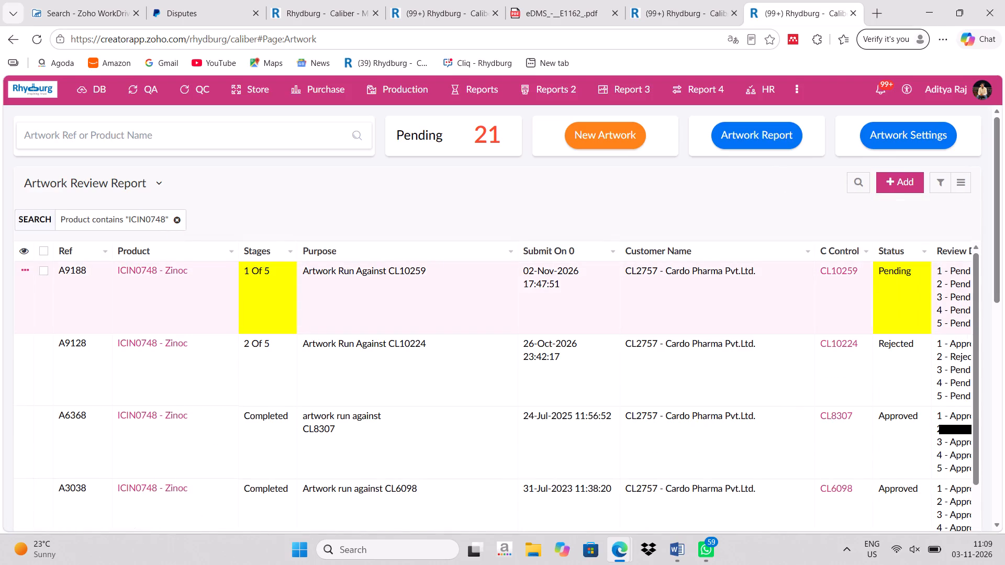
Open the Zinoc artwork record A3038, run against CL6098, and follow its link to the artwork PDF.
scroll(311, 320, "right", 1)
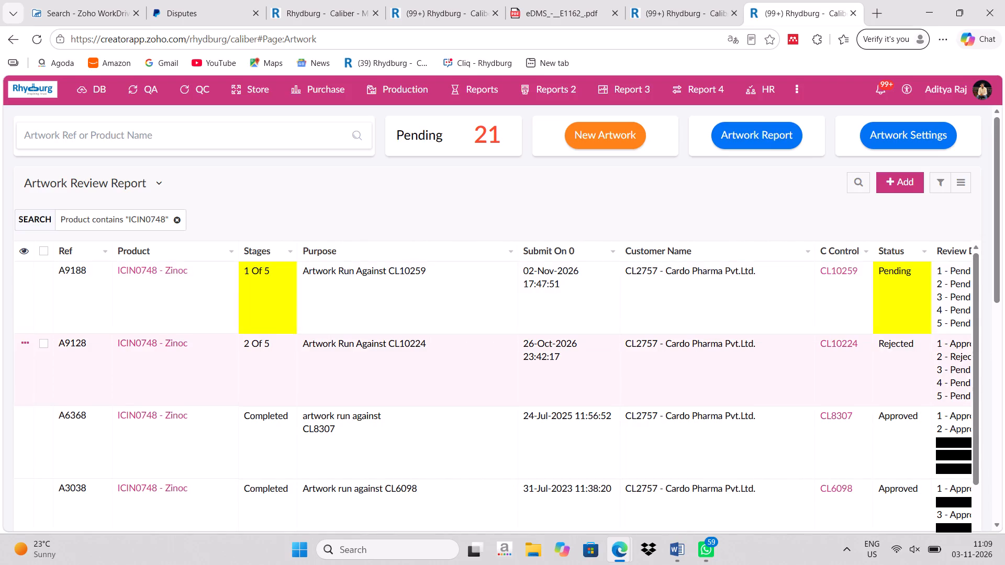
scroll(207, 334, "down", 1)
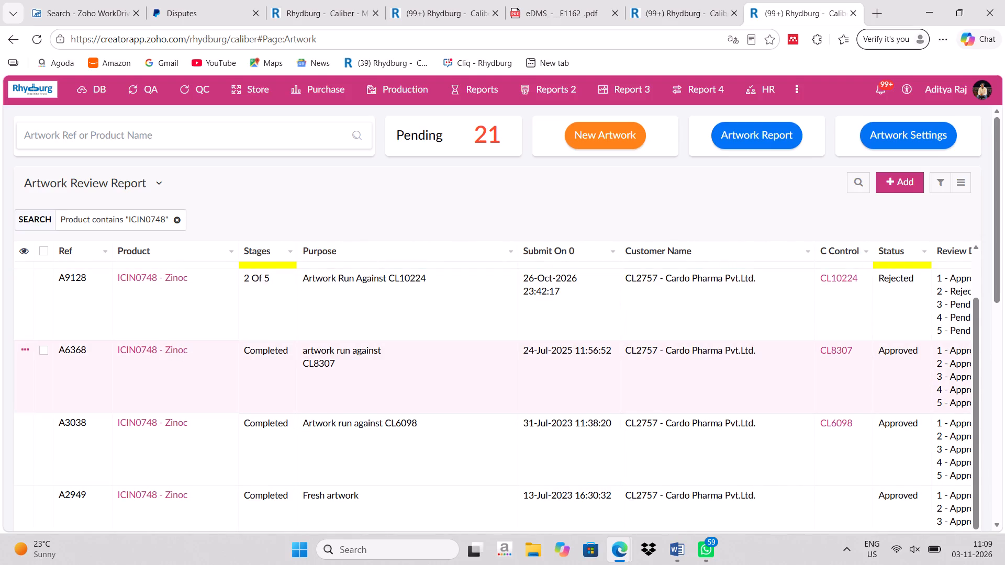
left_click(184, 354)
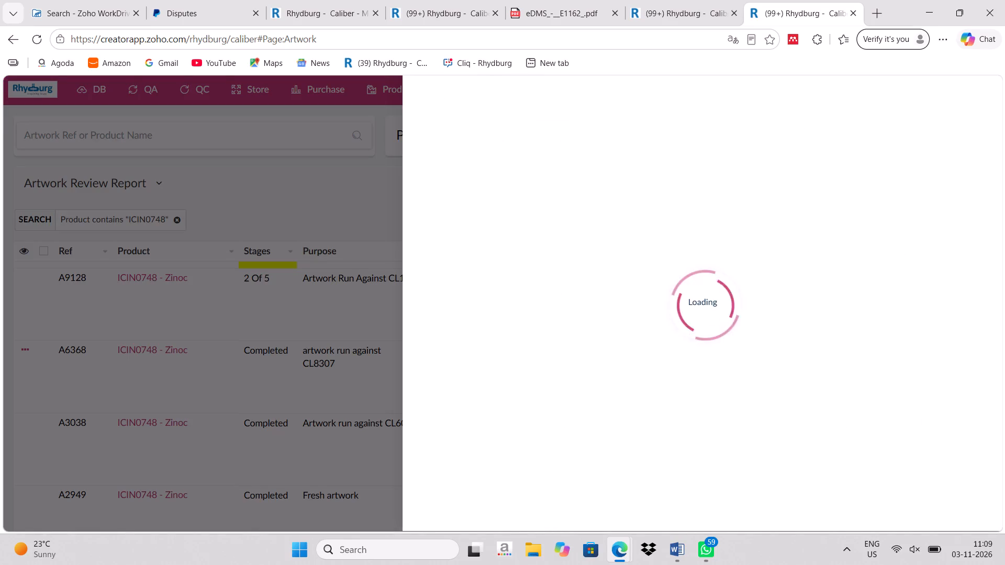
left_click(981, 94)
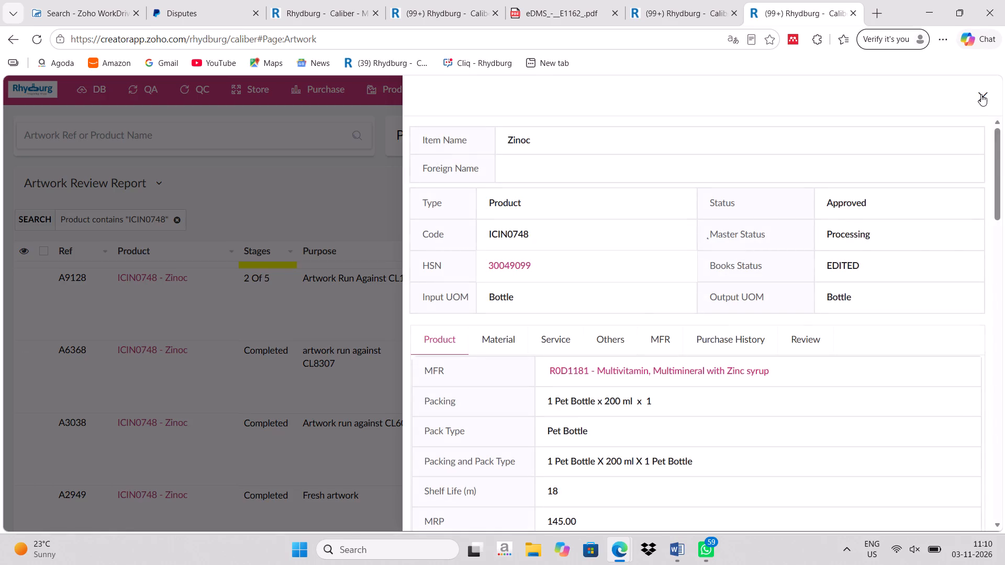
left_click(259, 422)
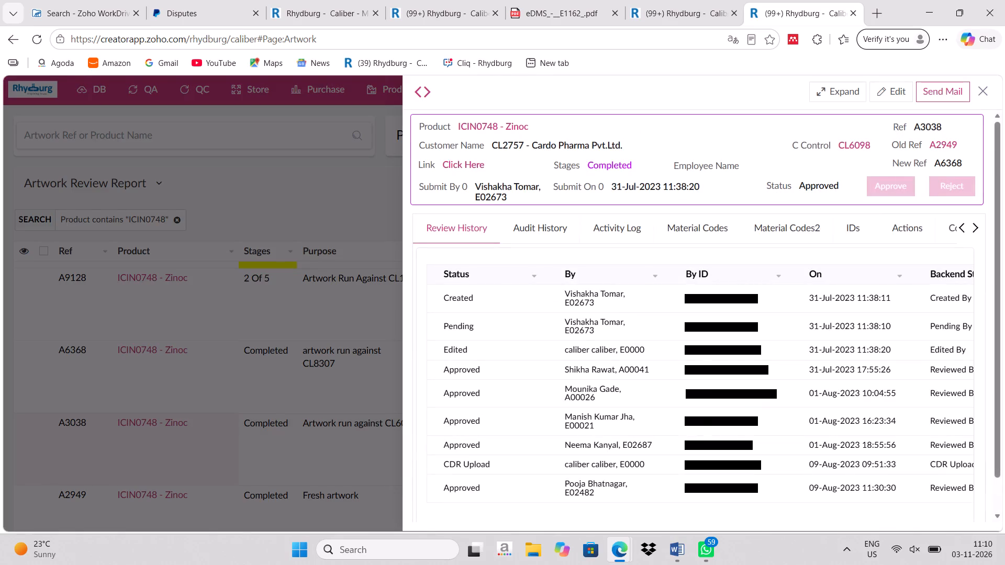
left_click(453, 165)
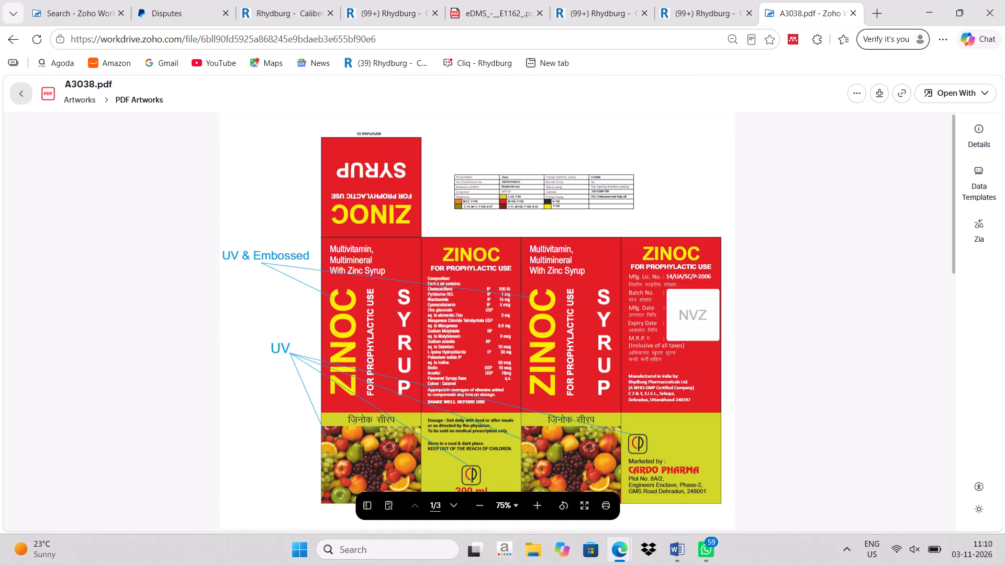
Arrange the A3038.pdf browser window side by side with Word's Document1.
left_click(507, 510)
left_click(531, 342)
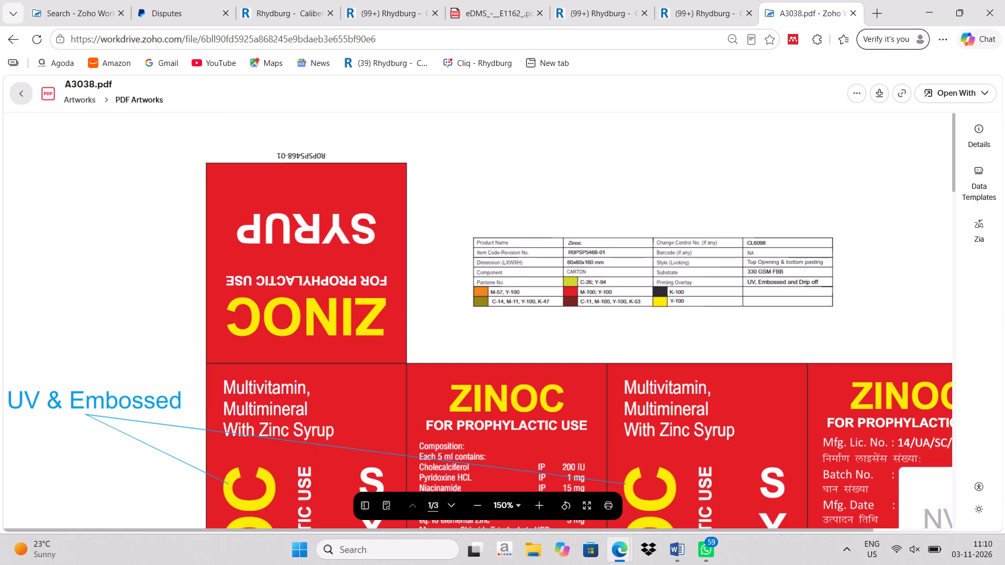
left_click(956, 7)
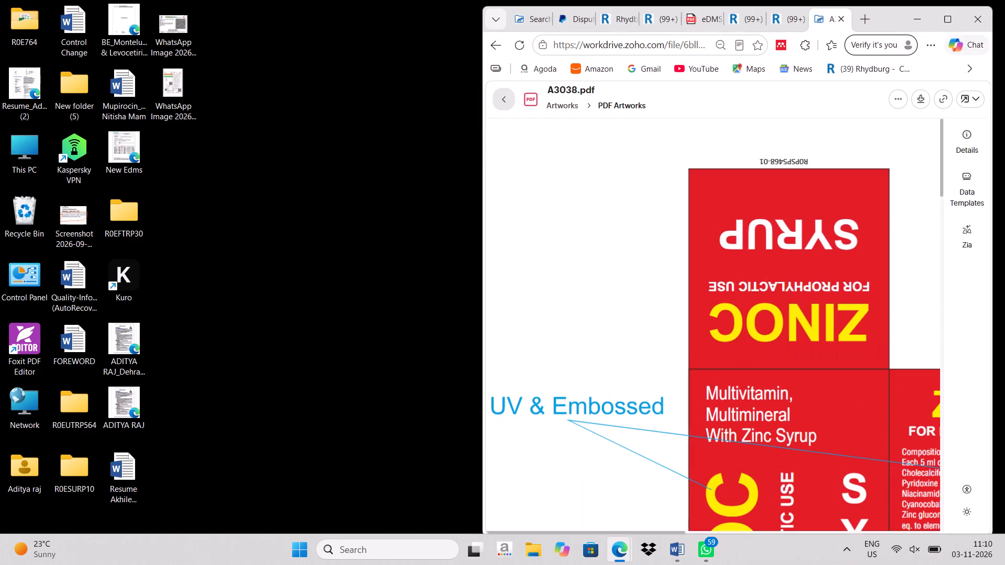
left_click_drag(887, 13, 410, 6)
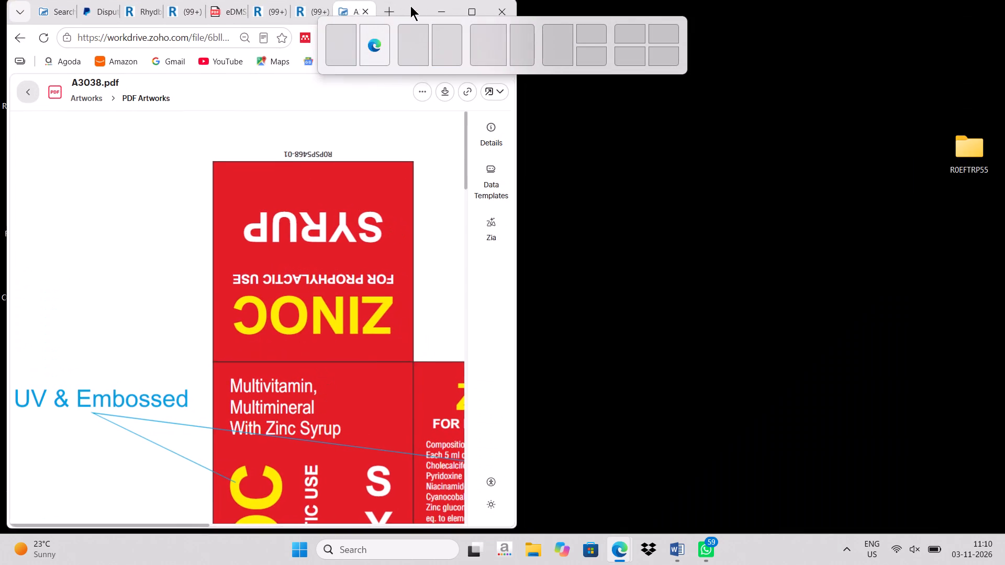
left_click_drag(410, 6, 393, 9)
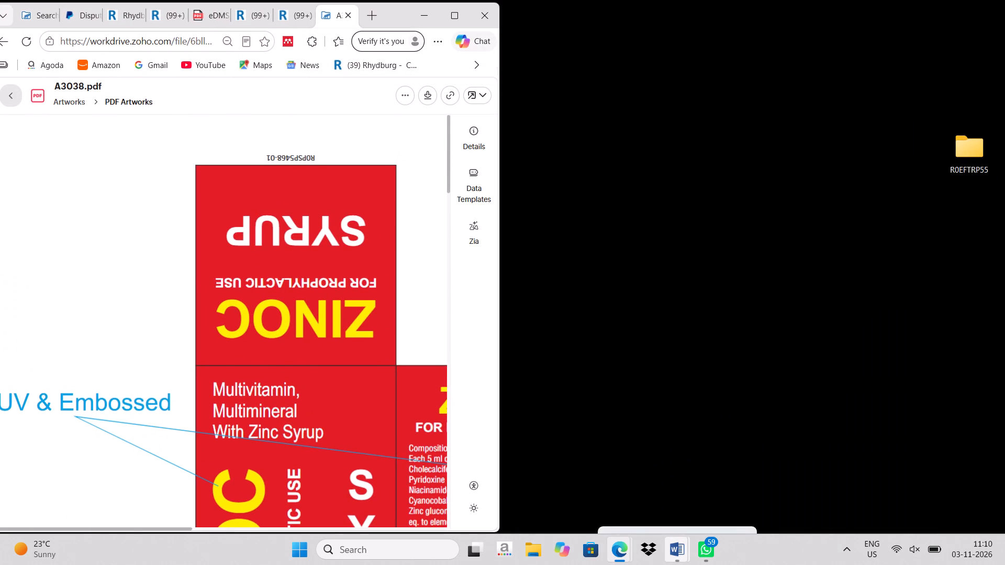
left_click(627, 478)
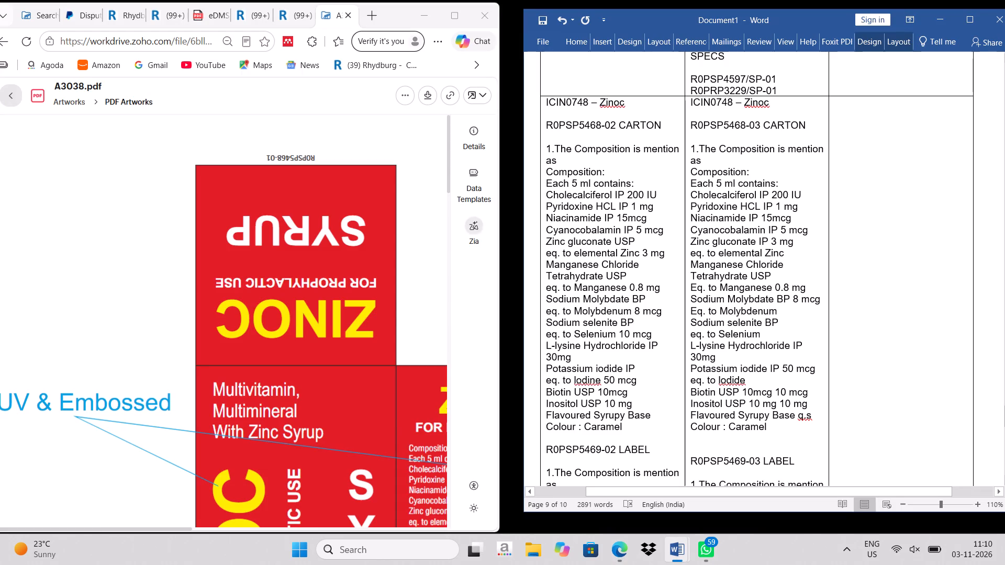
scroll(304, 270, "down", 5)
scroll(304, 270, "left", 1)
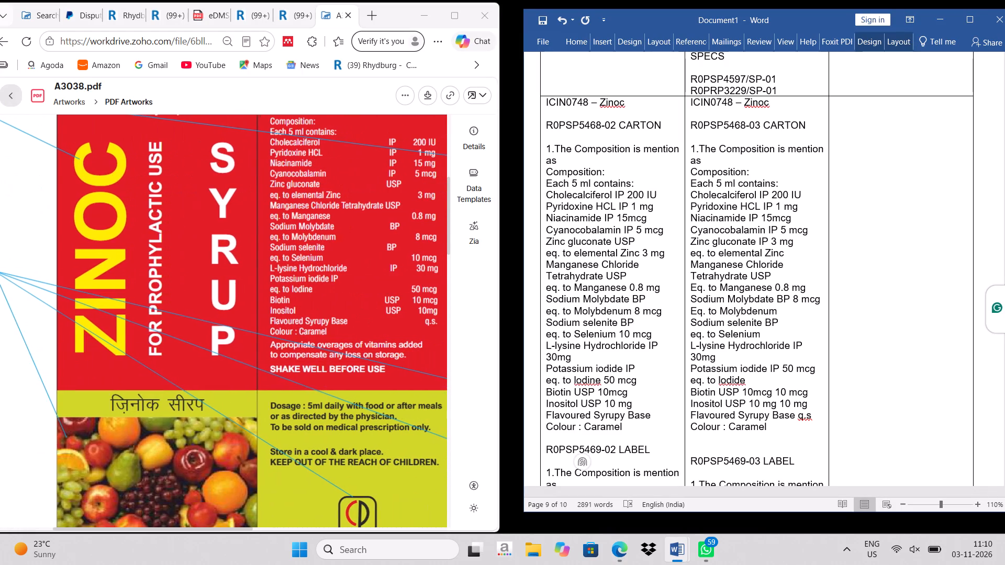
scroll(304, 270, "left", 1)
scroll(304, 270, "up", 1)
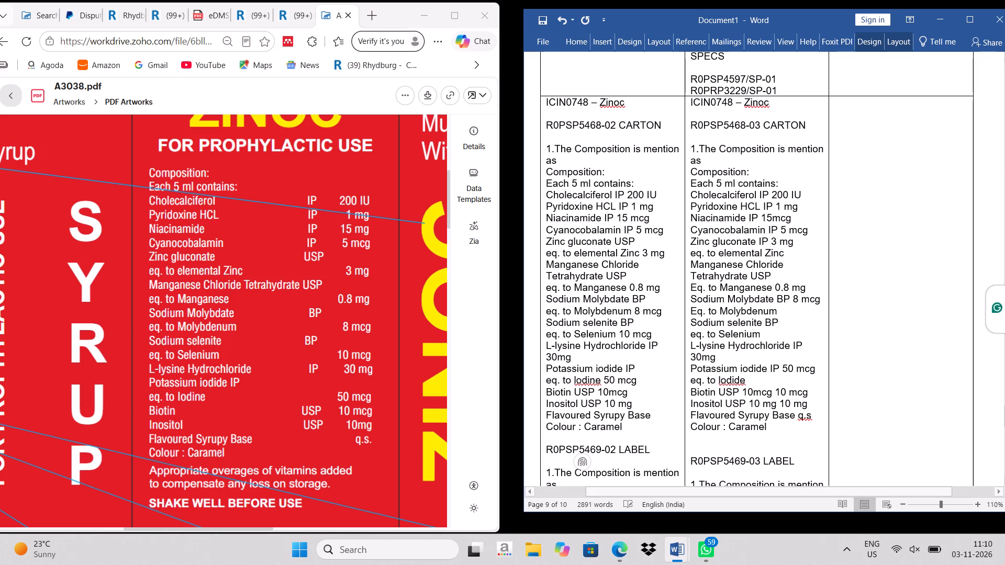
left_click(646, 218)
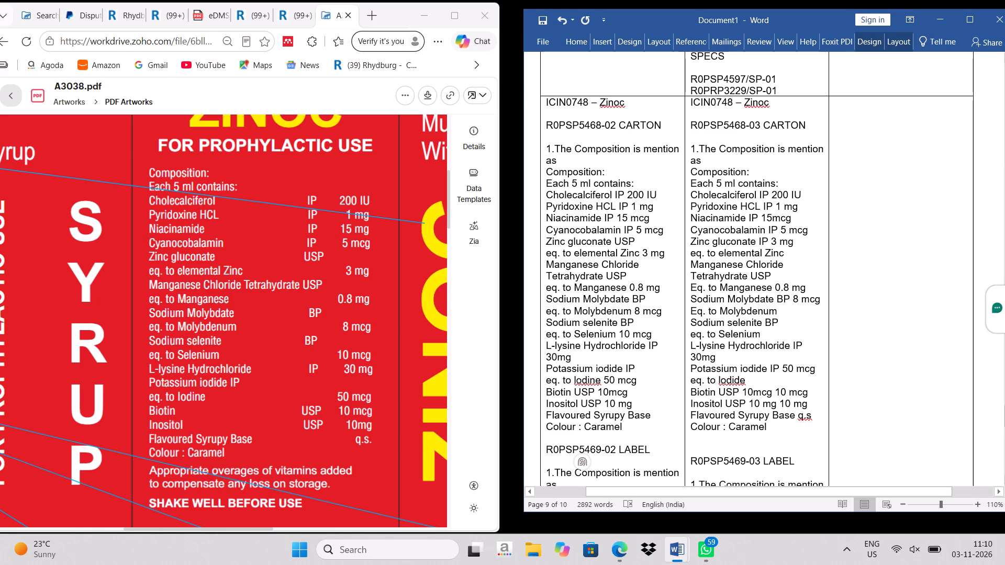
key("BackSpace")
left_click(634, 218)
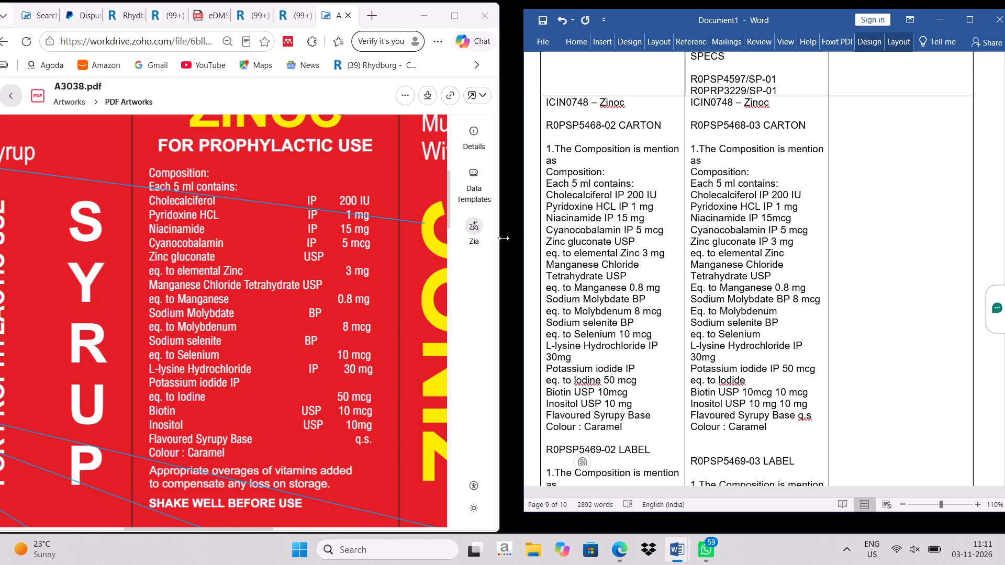
In the Zinoc row's R0PSP5468-02 CARTON composition, space the Cyanocobalamin 5 mcg and Niacinamide 15 mg amounts away from IP into an aligned column.
left_click(635, 230)
key("space")
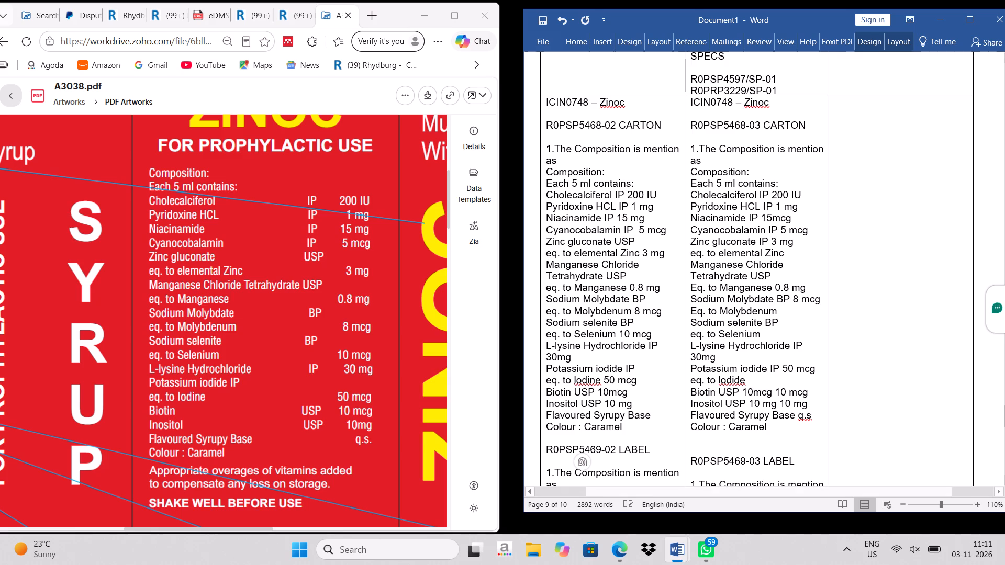
left_click(619, 217)
key("space")
key("space")
key("space")
key("space")
key("space")
key("space")
key("space")
key("space")
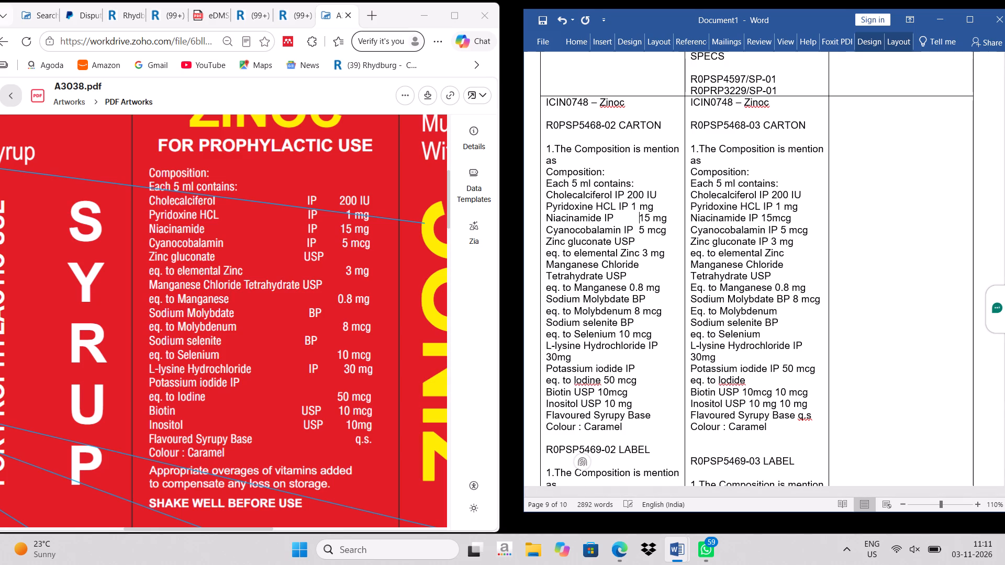
Space the Pyridoxine HCL 1 mg and Cholecalciferol 200 IU amounts in the R0PSP5468-02 CARTON composition to line up with the amounts column.
left_click(631, 205)
key("space")
key("space")
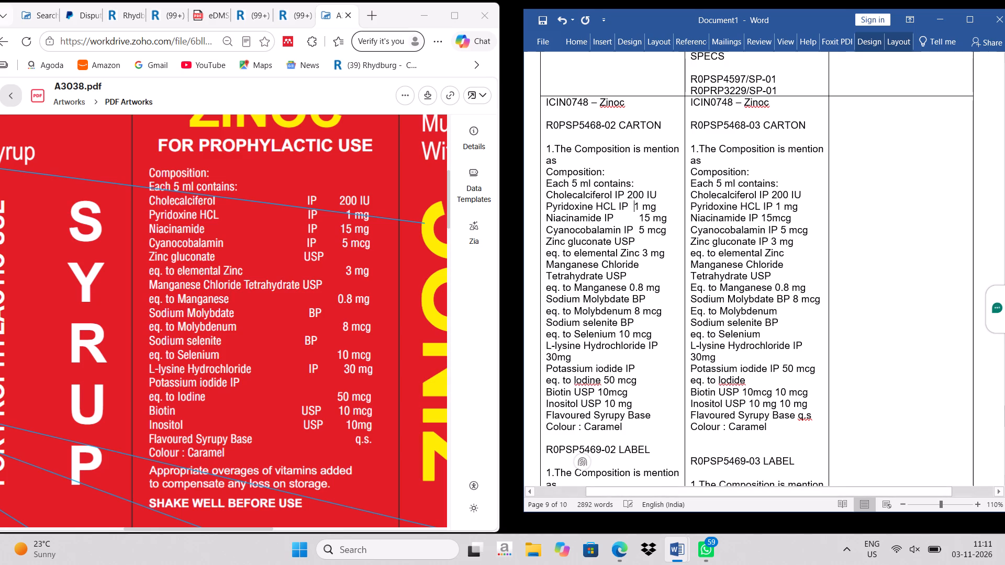
key("space")
key("space")
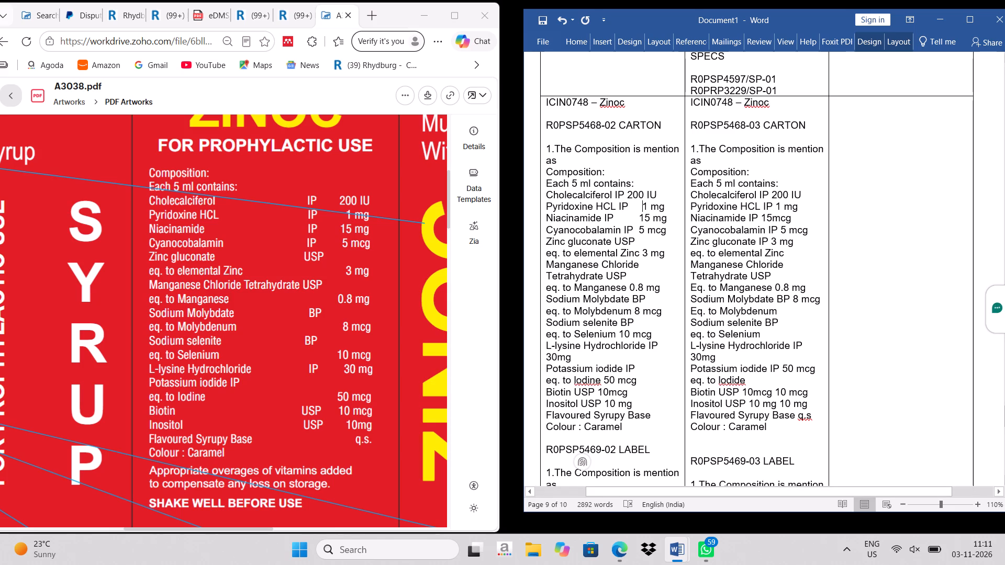
key("BackSpace")
left_click(626, 195)
key("space")
key("space")
key("space")
key("space")
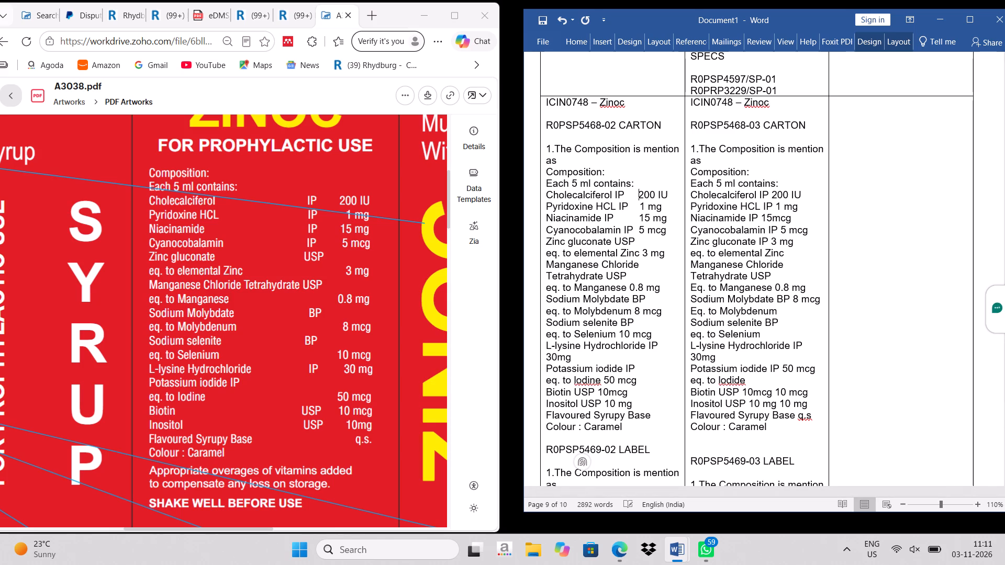
key("space")
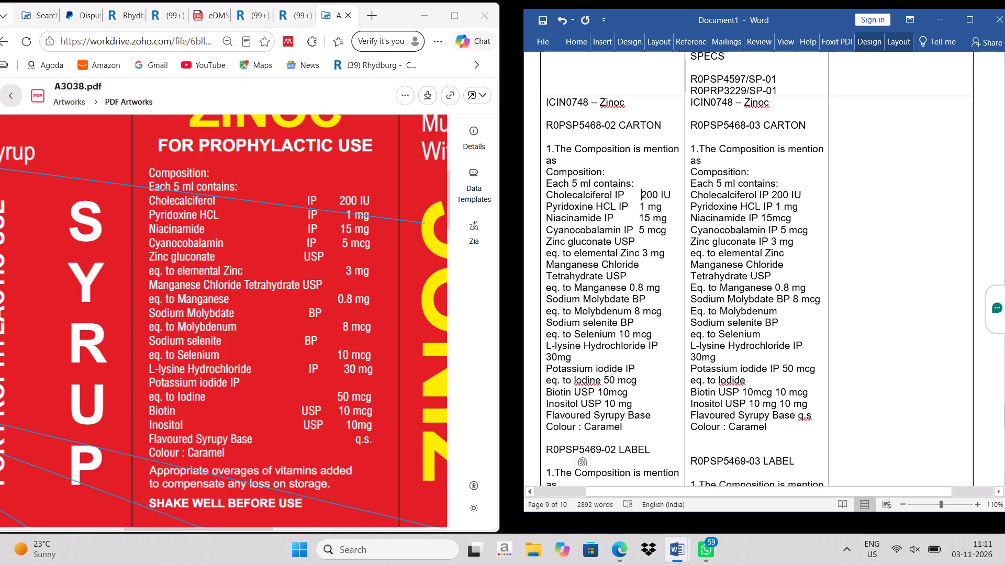
Space the elemental Zinc 3 mg and Manganese 0.8 mg amounts in the R0PSP5468-02 CARTON composition over to the amounts column.
left_click(644, 253)
key("space")
key("space")
left_click(623, 286)
left_click(628, 288)
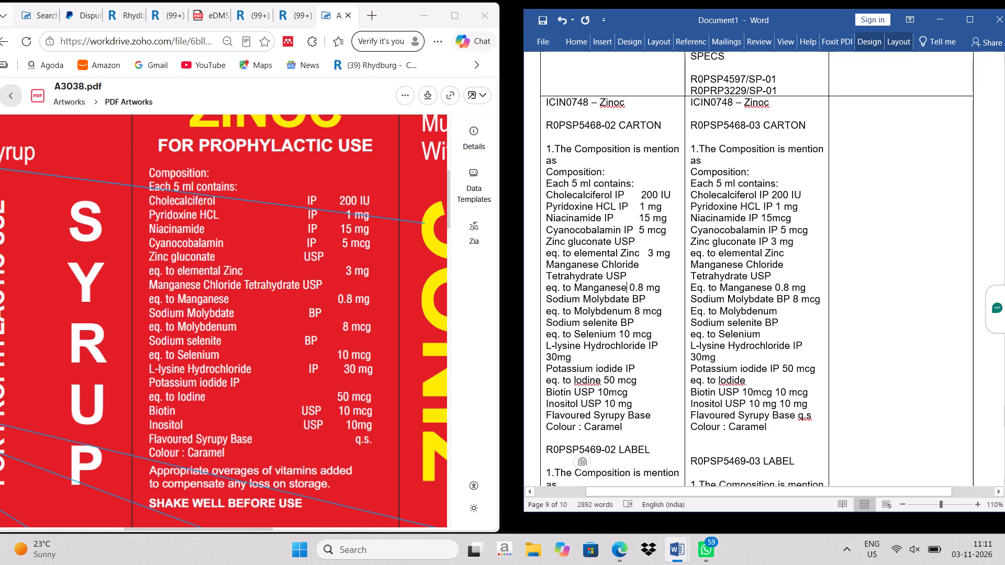
left_click(631, 286)
key("space")
key("space")
key("space")
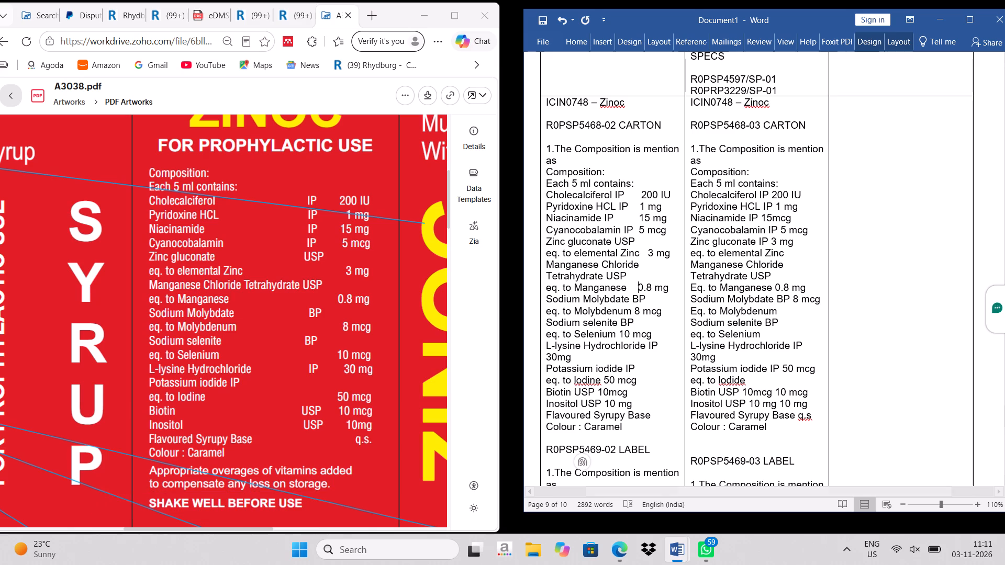
In the R0PSP5468-02 CARTON composition, widen the gaps before Sodium Molybdate's BP, Molybdenum's 8 mcg and Selenium's 10 mcg to match the column.
left_click(631, 298)
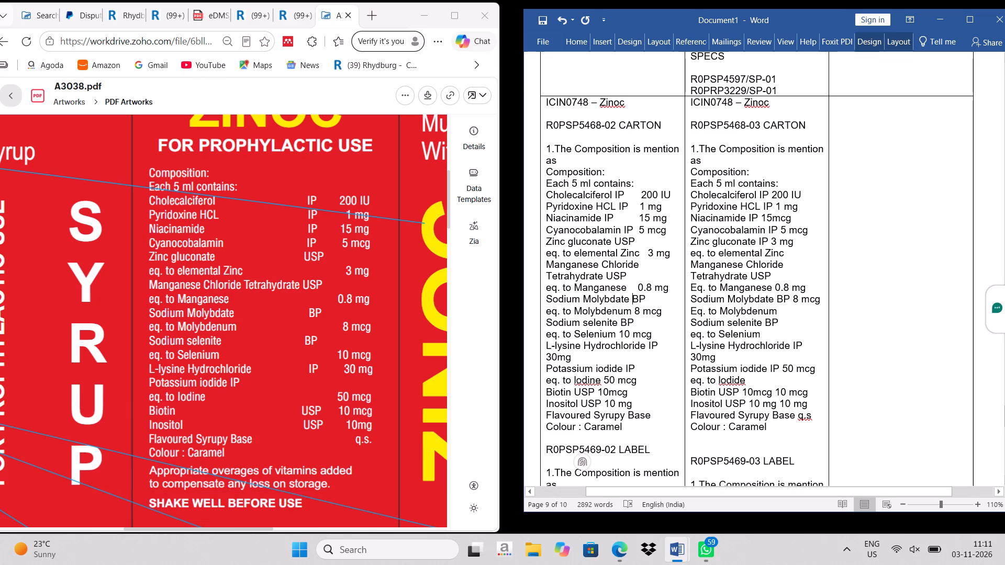
key("space")
key("space")
key("space")
left_click(633, 311)
key("space")
key("space")
left_click(621, 332)
key("space")
key("space")
key("space")
key("space")
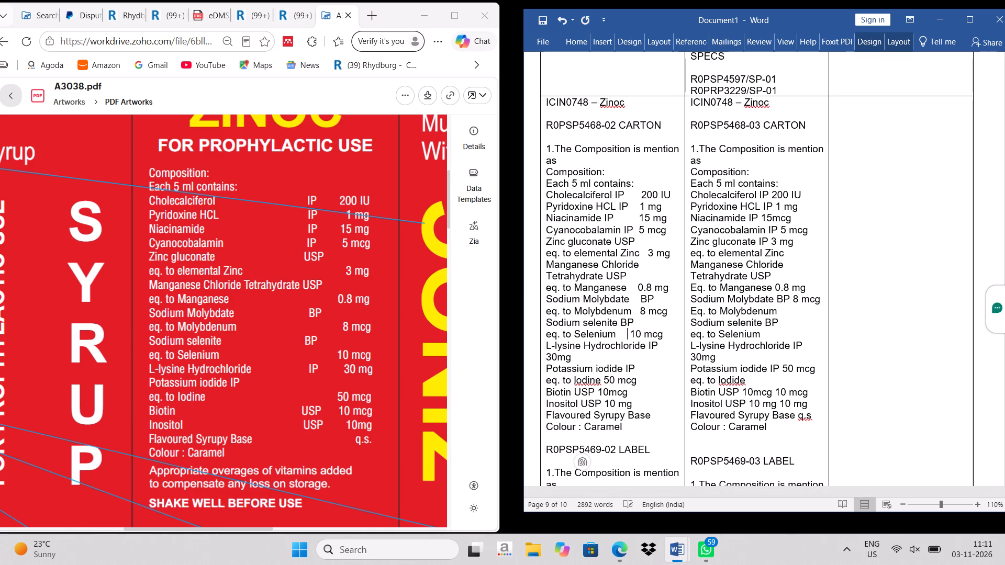
key("space")
key("space")
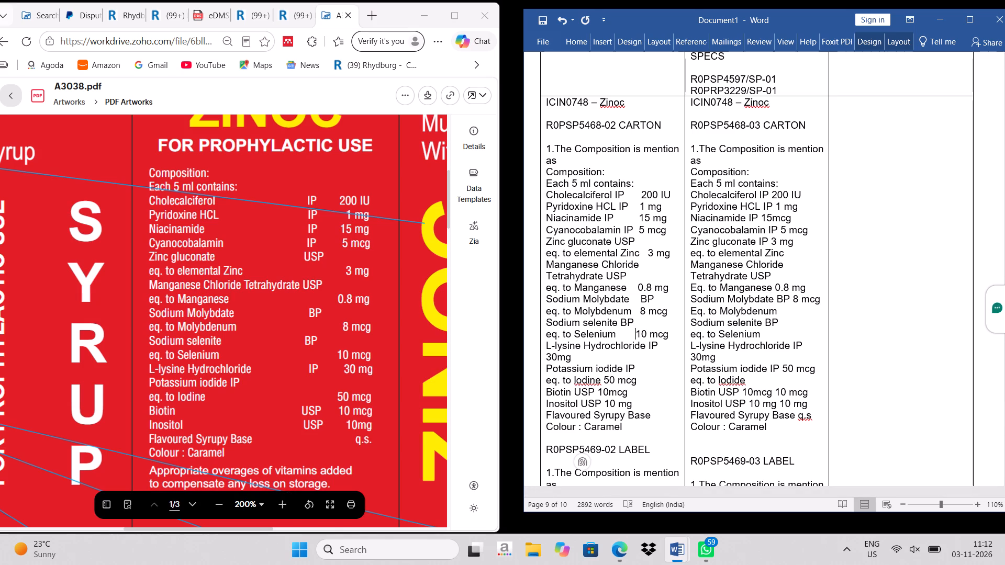
Space the Iodine 50 mcg amount in the R0PSP5468-02 CARTON composition over to the amounts column.
left_click(604, 383)
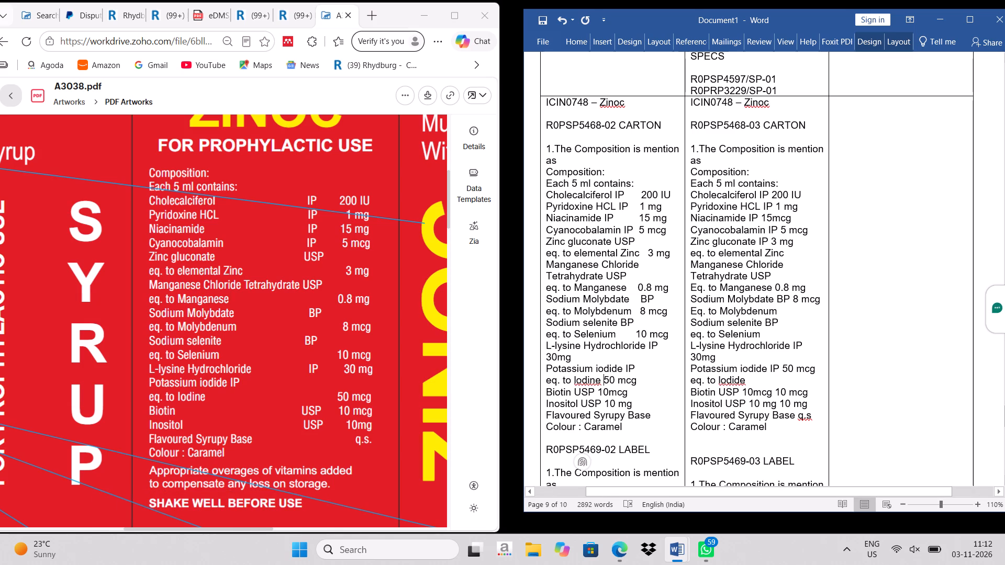
key("space")
key("space")
key("space")
key("space")
key("space")
key("space")
key("space")
key("space")
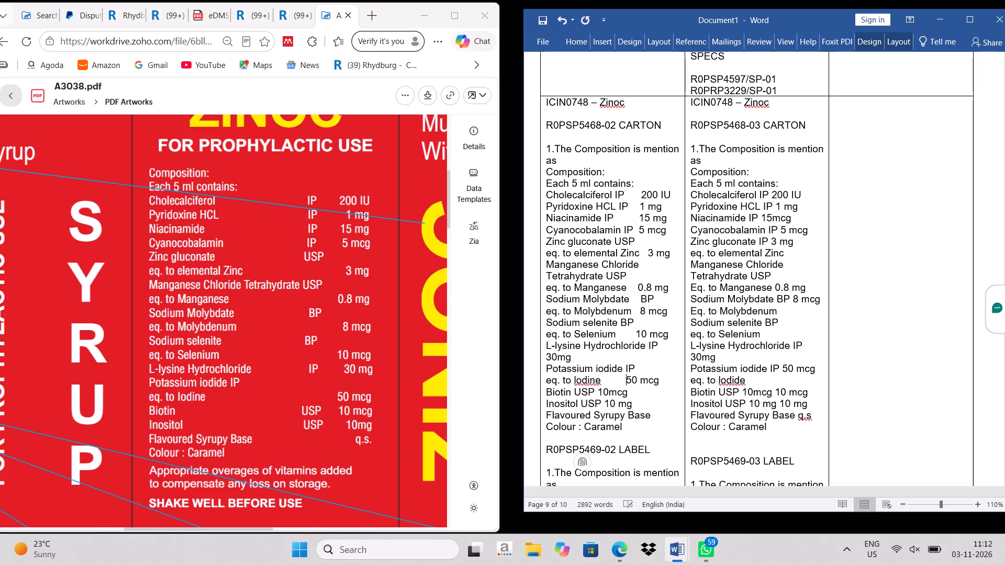
key("space")
key("space")
key("space")
key("space")
key("space")
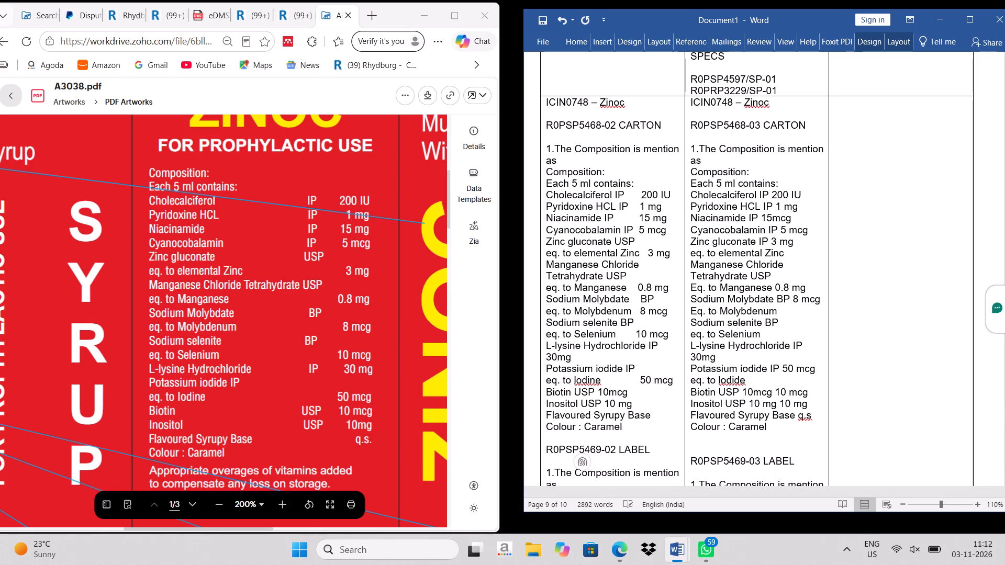
Space the Biotin 10mcg amount in the R0PSP5468-02 CARTON composition away from USP to the amounts column.
left_click(599, 391)
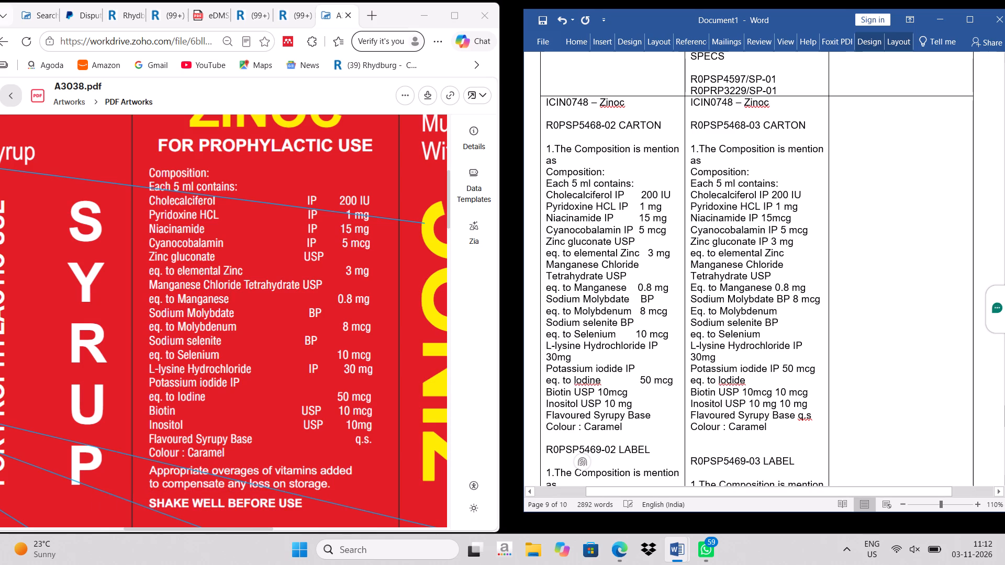
key("space")
key("space")
key("space")
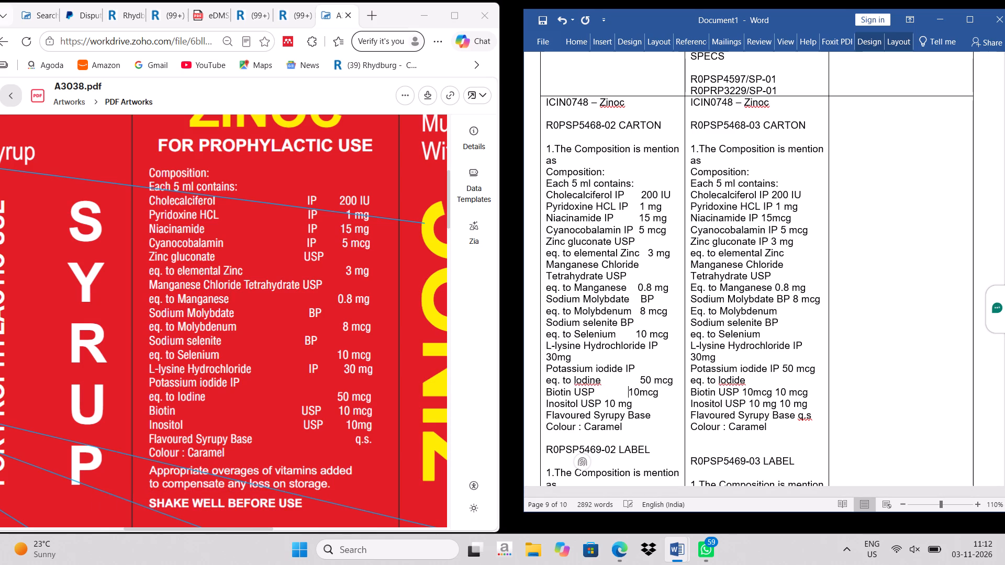
key("space")
key("space")
key("space")
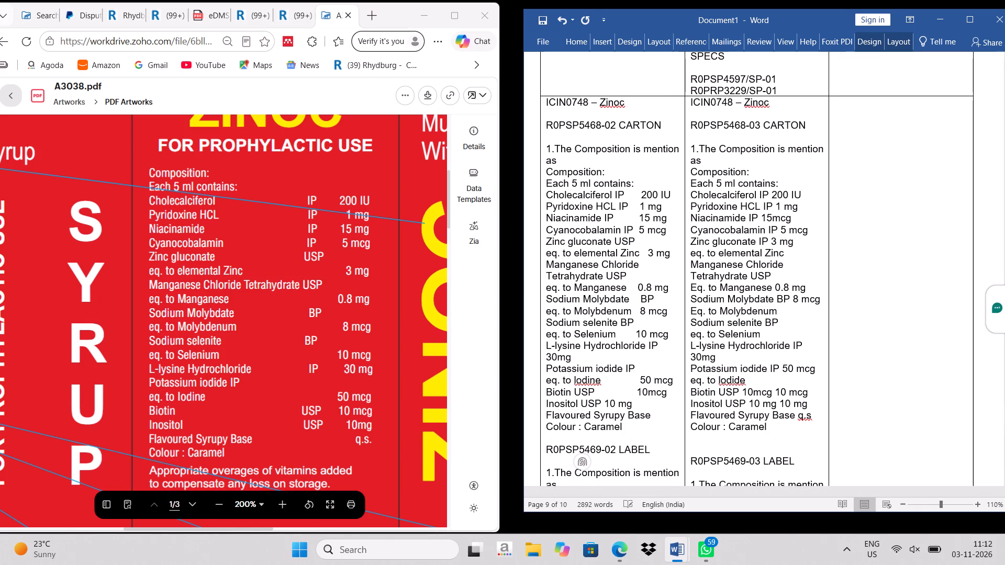
Space the Inositol 10 mg amount in the R0PSP5468-02 CARTON composition away from USP, level with the Biotin amount.
left_click(606, 403)
key("space")
key("space")
key("space")
key("space")
key("space")
key("space")
key("space")
key("space")
key("space")
key("space")
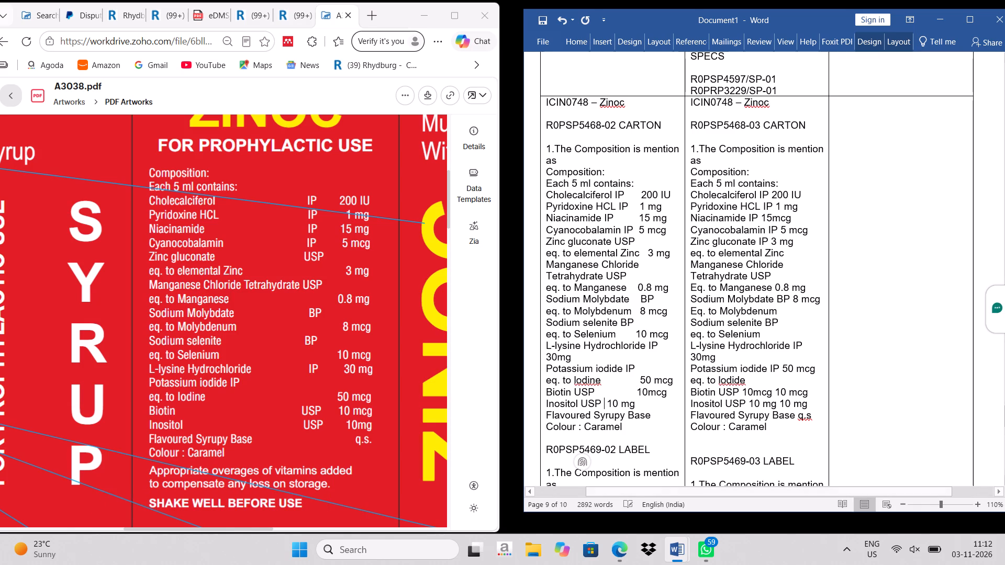
key("space")
key("space")
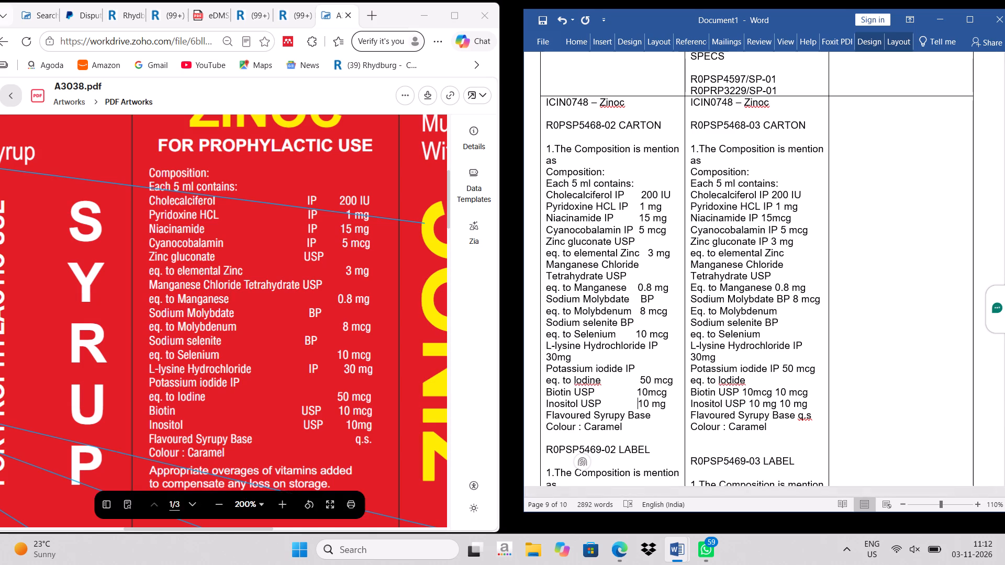
Replace the composition text under R0PSP5469-02 LABEL with a copy of the spaced R0PSP5468-02 CARTON composition, from "1.The Composition is mention as" through "Colour : Caramel".
scroll(620, 421, "down", 2)
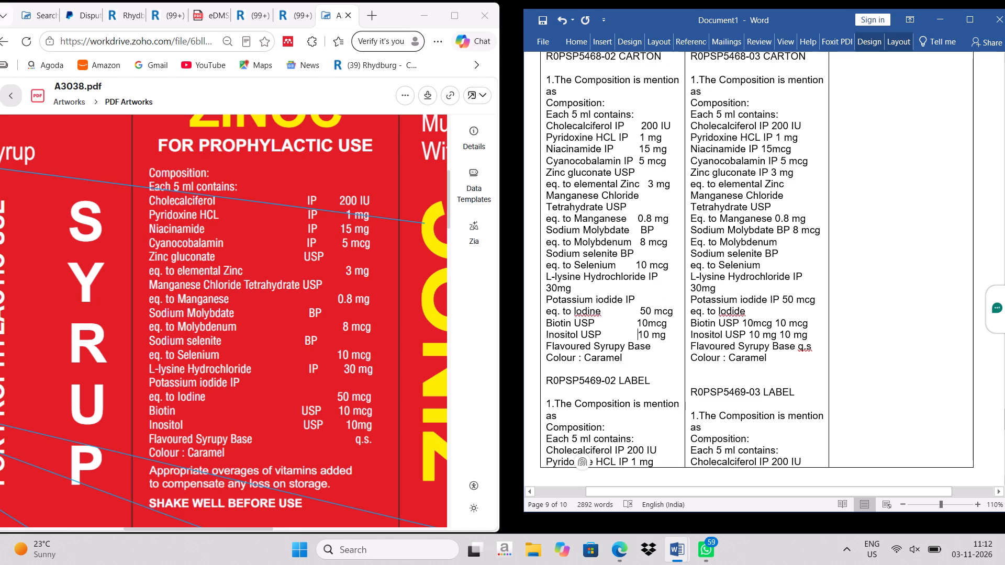
scroll(624, 399, "down", 1)
scroll(624, 398, "up", 3)
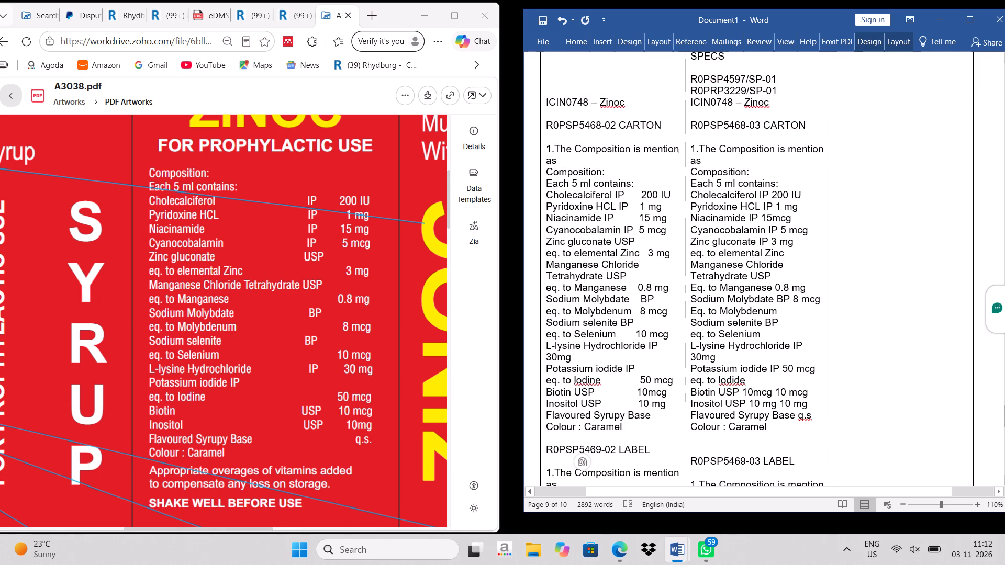
left_click_drag(546, 146, 602, 457)
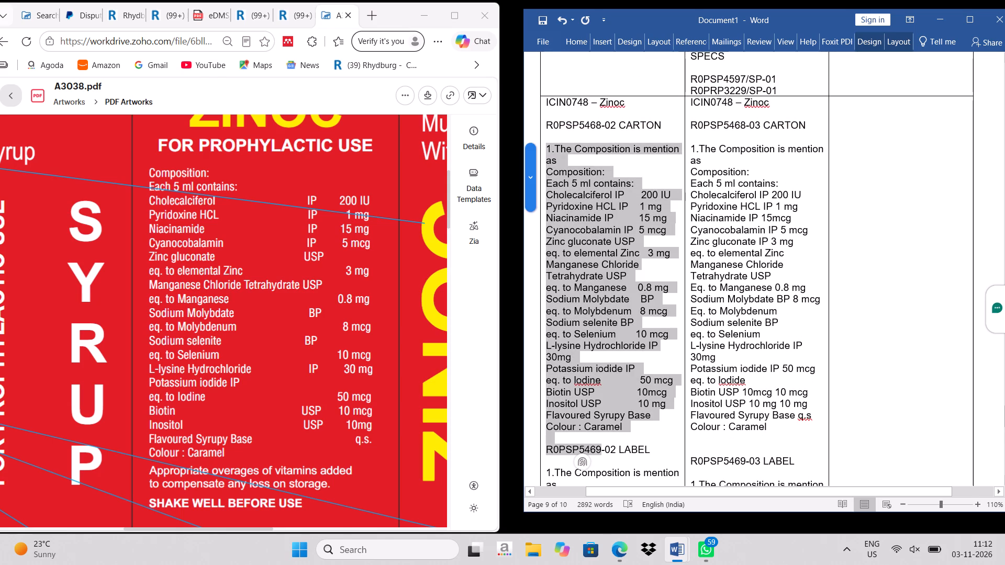
left_click_drag(602, 457, 608, 442)
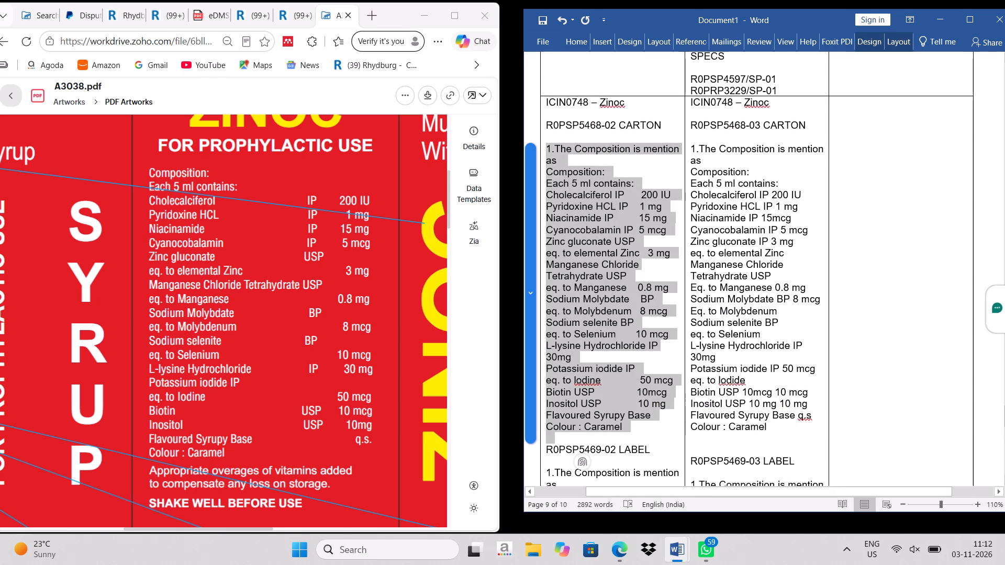
key("ctrl+c")
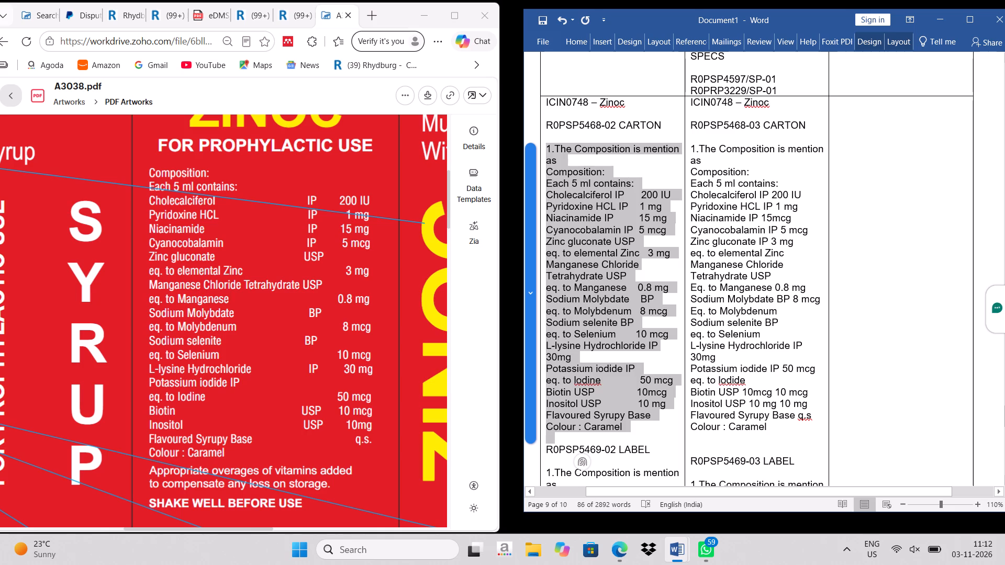
left_click(656, 453)
scroll(650, 450, "down", 5)
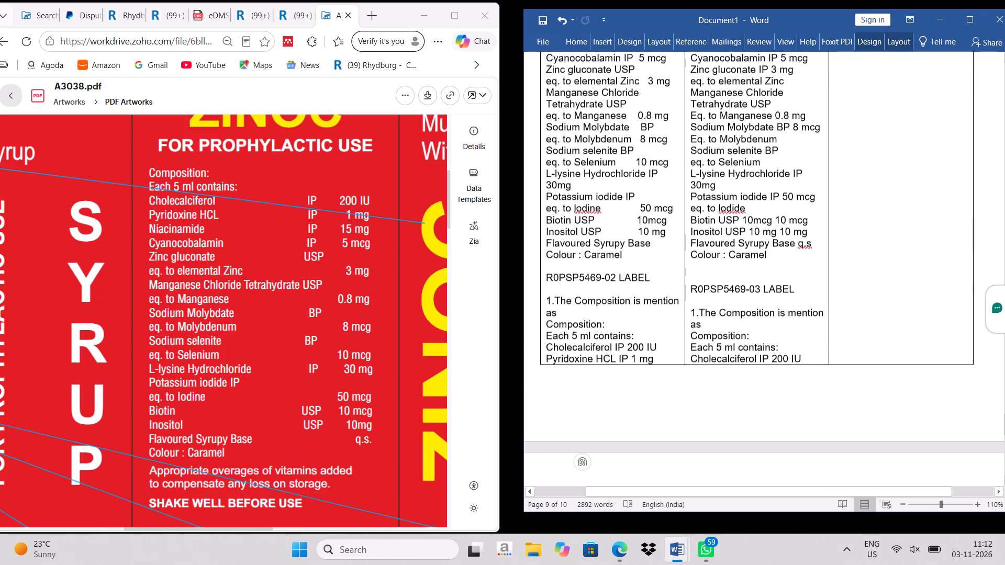
scroll(646, 402, "down", 4)
scroll(688, 372, "down", 2)
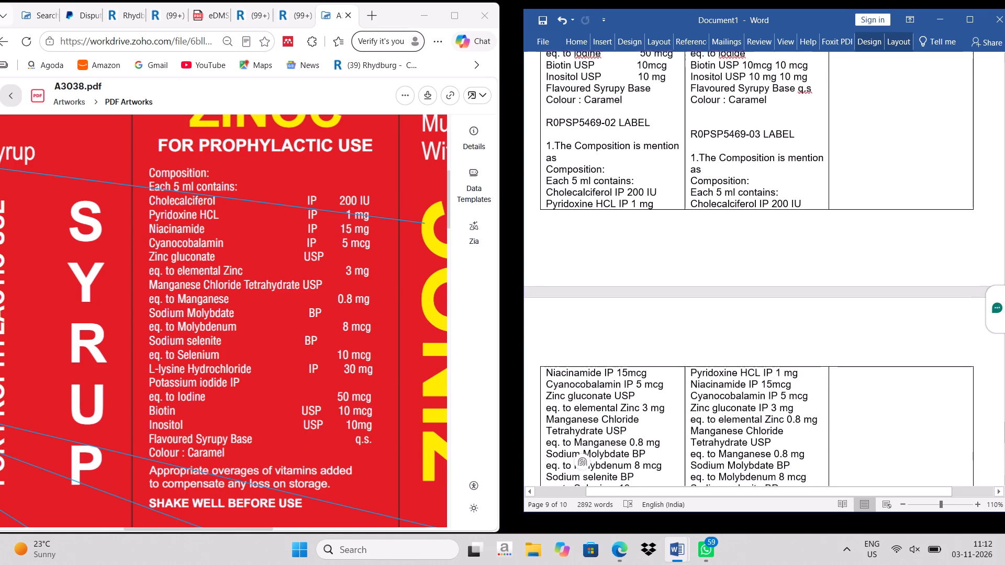
scroll(688, 369, "up", 1)
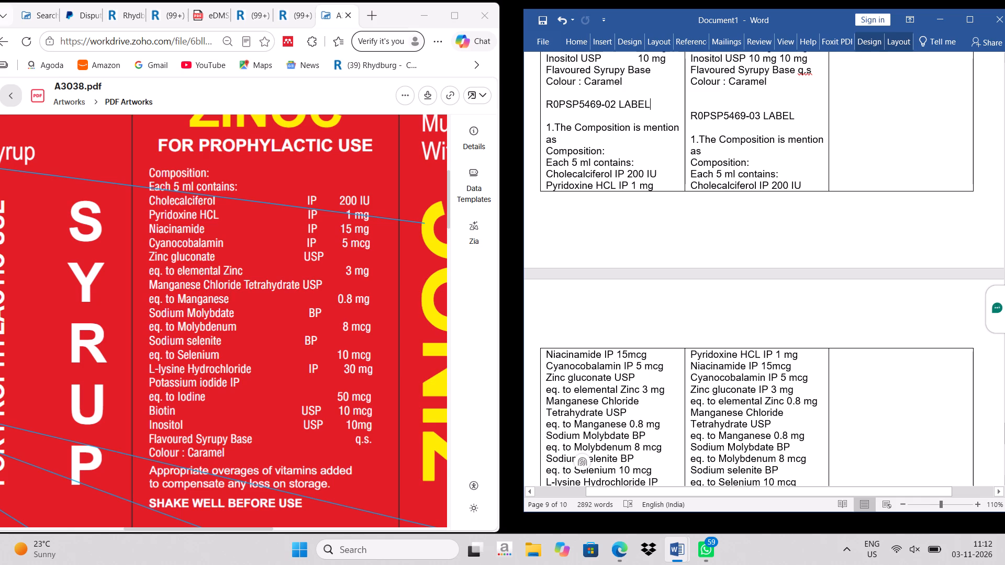
left_click_drag(546, 127, 573, 318)
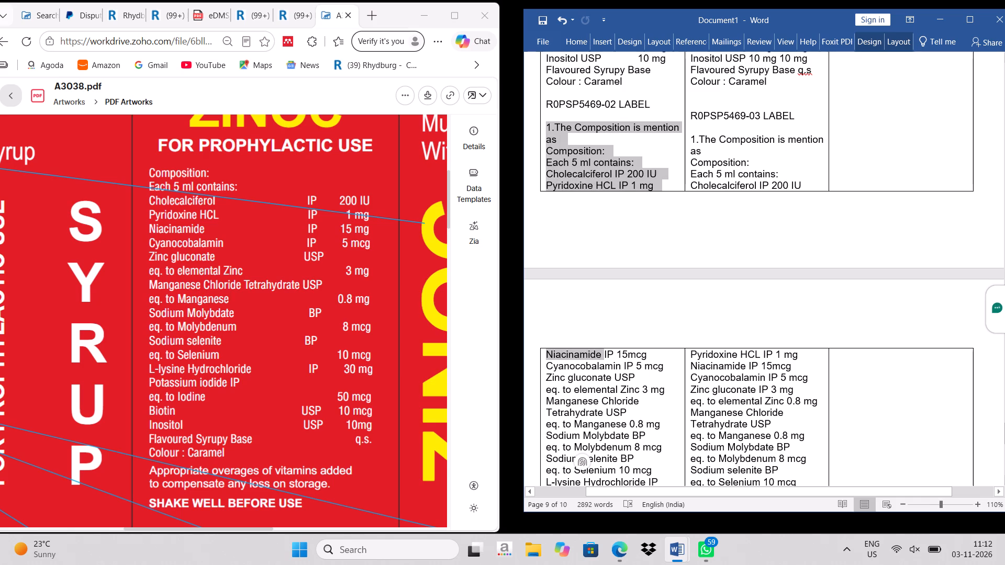
left_click_drag(573, 318, 589, 487)
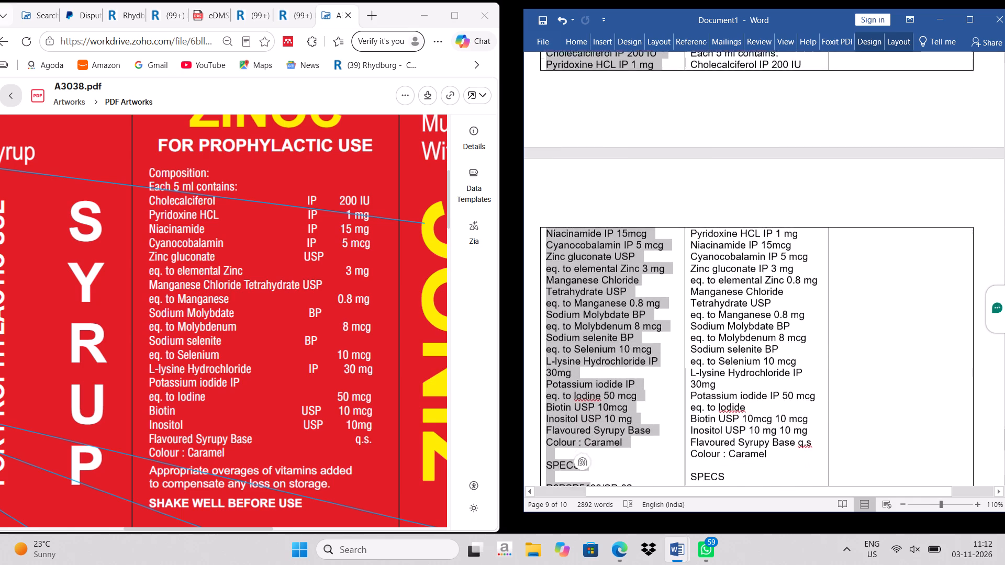
left_click_drag(589, 487, 617, 386)
key("ctrl+v")
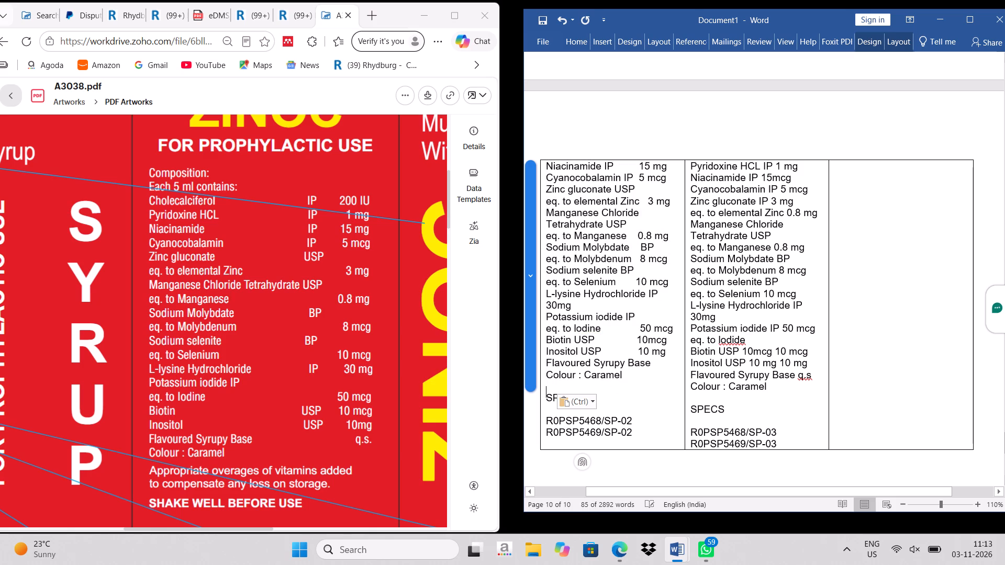
Open Cliq in a new browser tab and open the chat with the Quality Assurance Sr. Executive for change control.
scroll(668, 303, "up", 17)
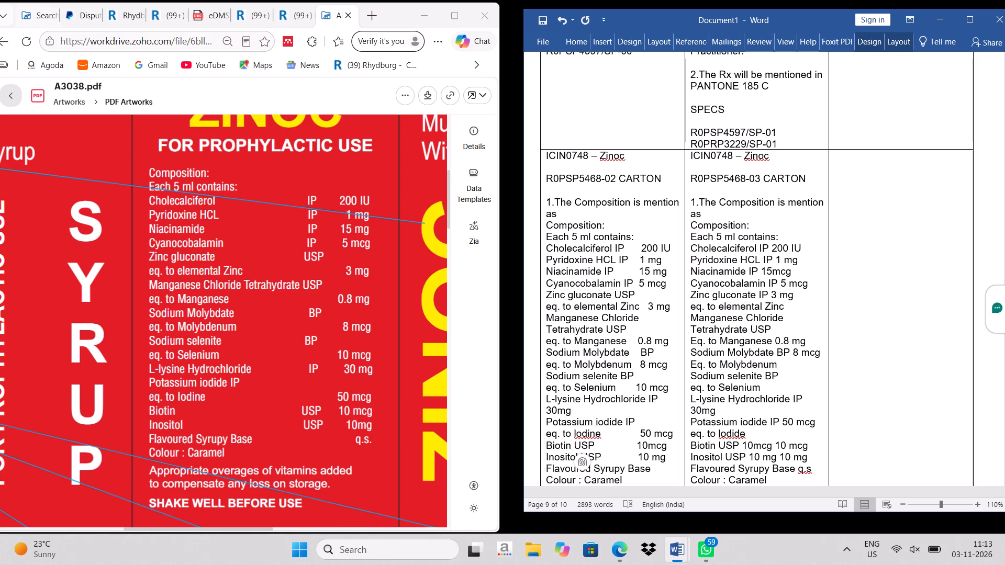
left_click(374, 12)
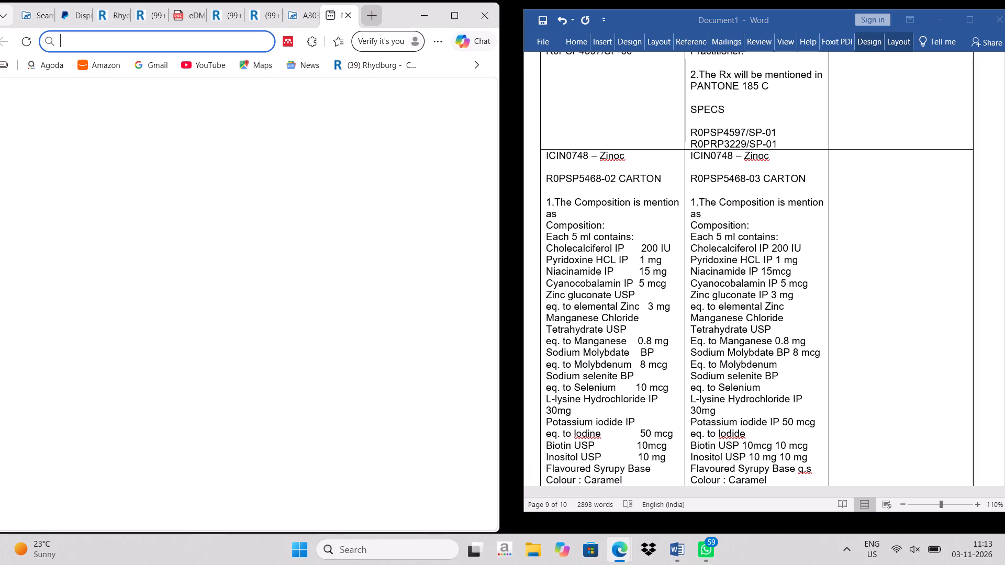
type("cliq")
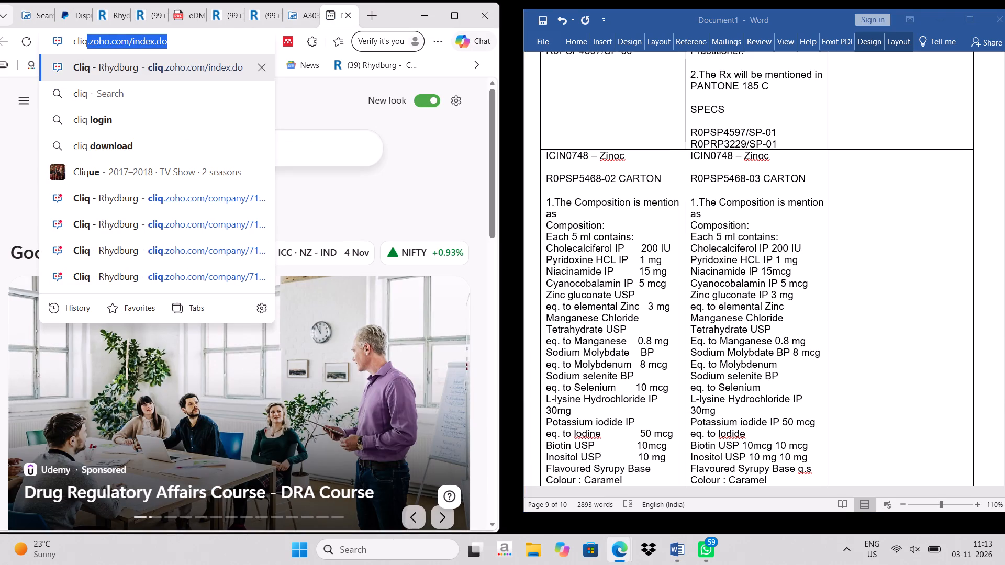
left_click(128, 63)
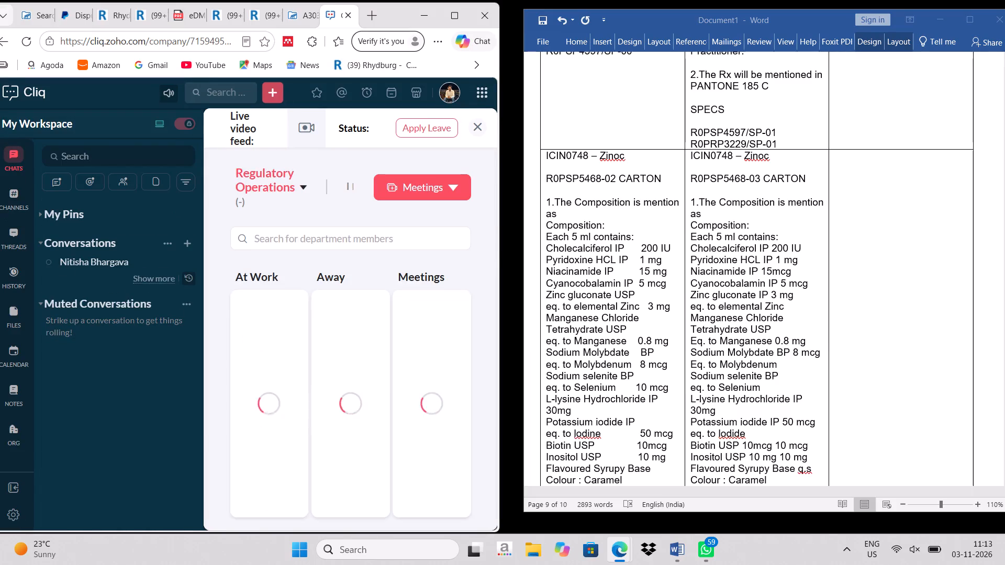
left_click(204, 90)
type("sag")
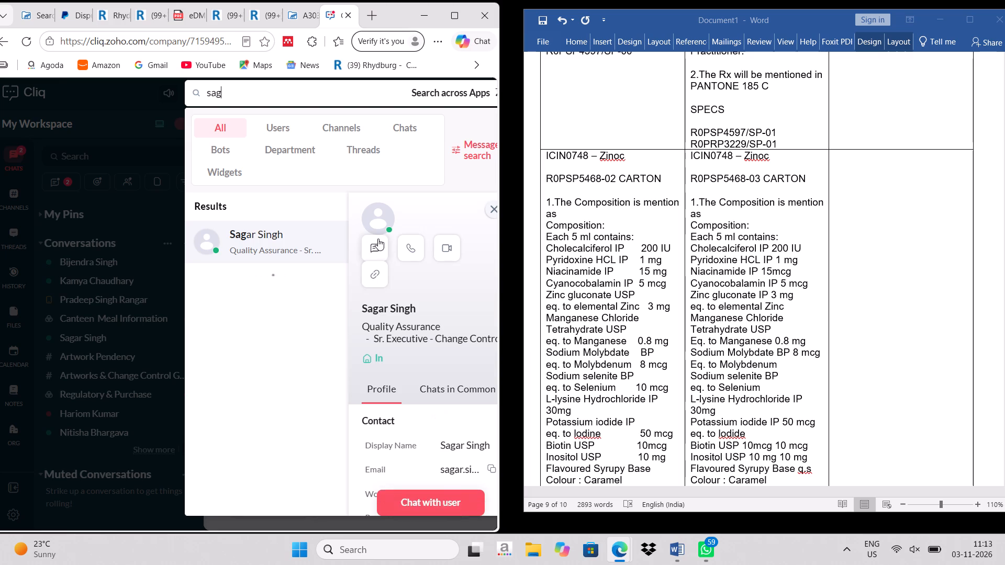
left_click(375, 252)
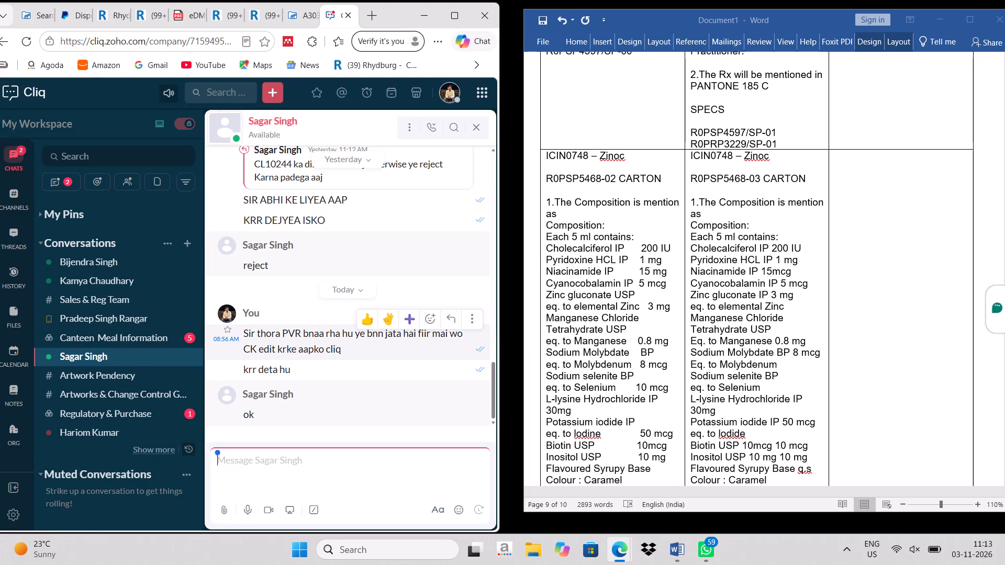
Find the MFR attachment eDMS_-__E7429_.pdf in the chat's 31 October messages and open its preview.
scroll(360, 331, "up", 17)
scroll(360, 329, "up", 4)
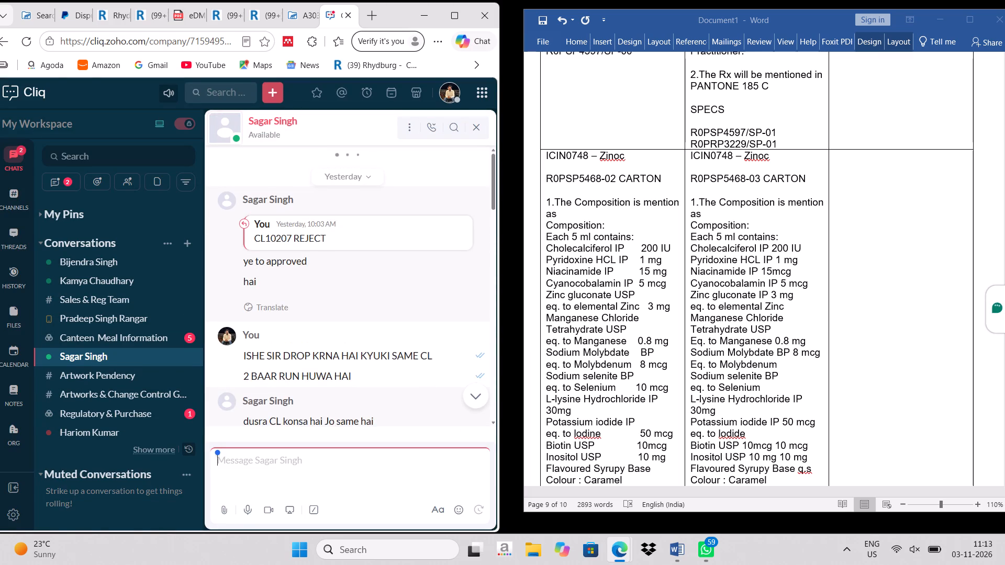
scroll(360, 329, "up", 7)
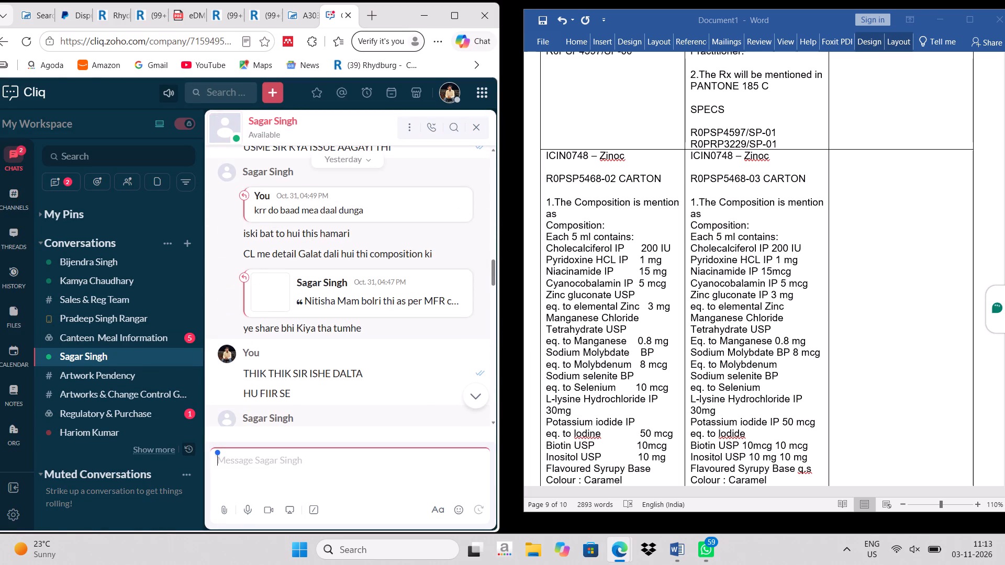
scroll(328, 324, "up", 8)
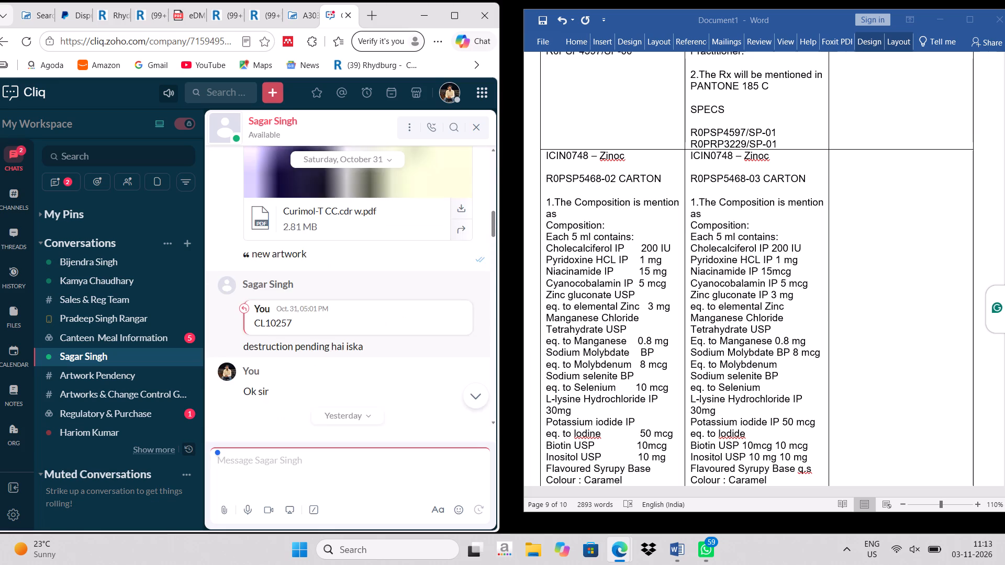
scroll(328, 324, "up", 3)
scroll(349, 363, "up", 2)
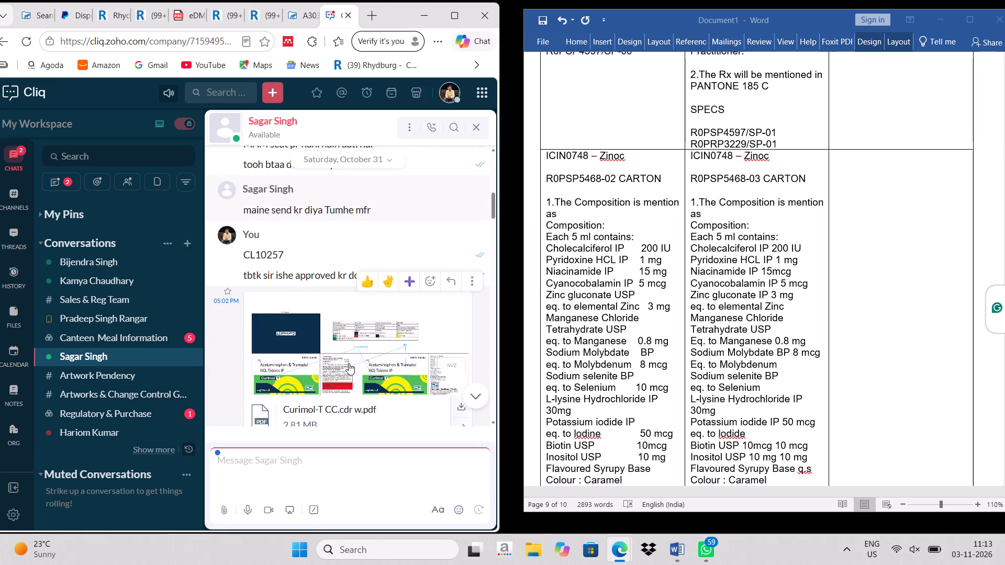
scroll(349, 363, "up", 2)
left_click(300, 271)
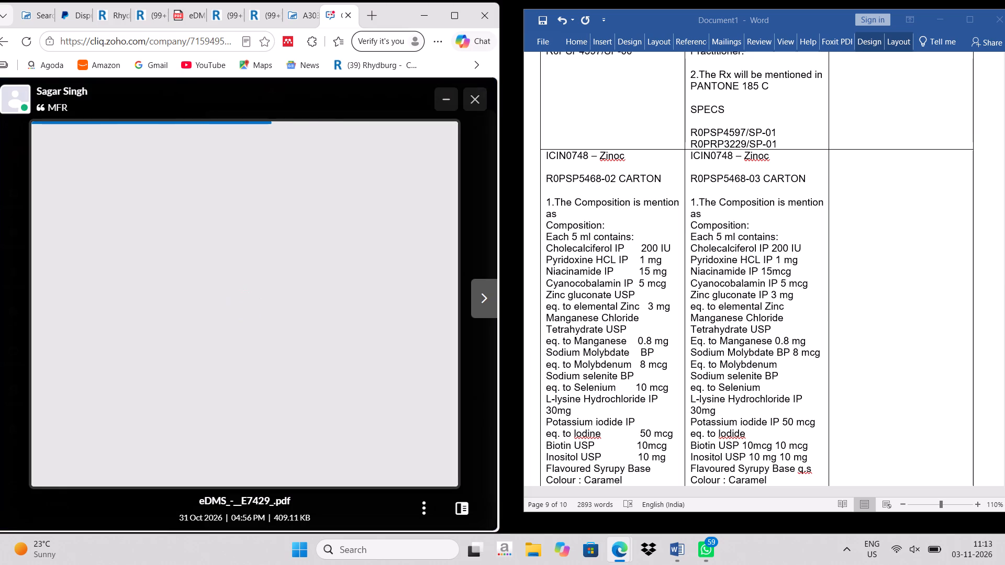
Examine the Label Claim composition under 1.0 General Information in the Multivitamin, Multimineral with Zinc Syrup master formula record.
scroll(333, 308, "down", 3)
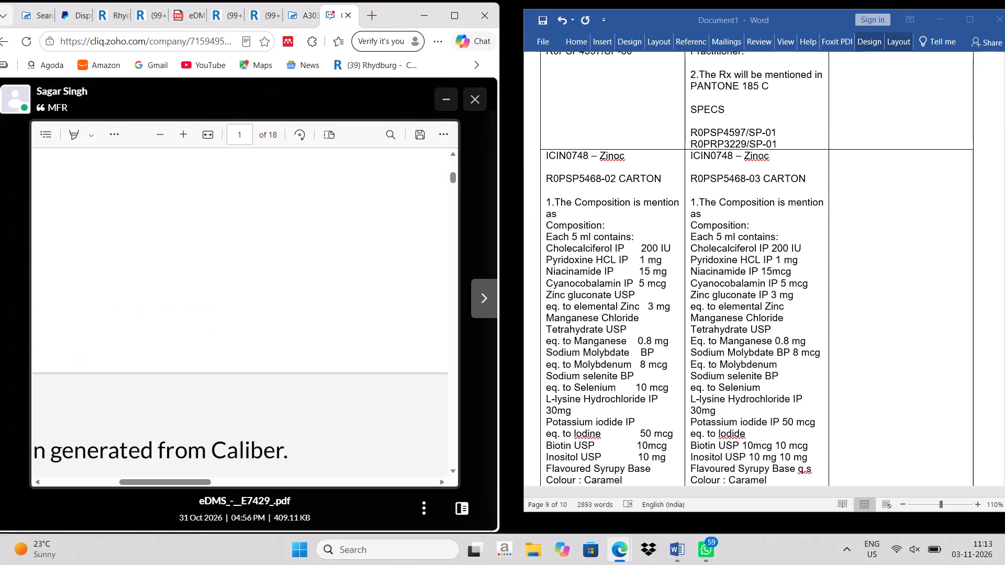
scroll(337, 308, "down", 20)
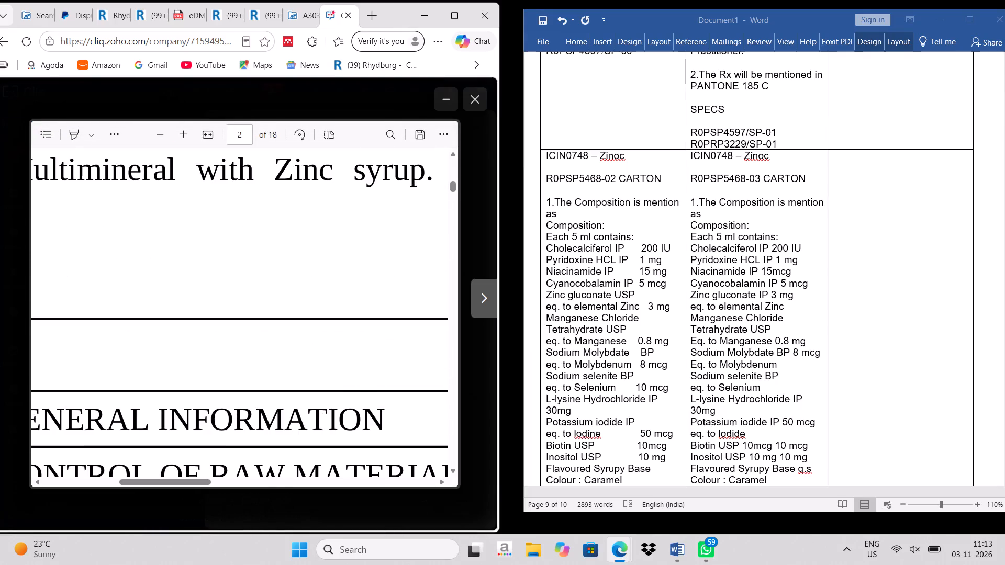
scroll(337, 310, "down", 11)
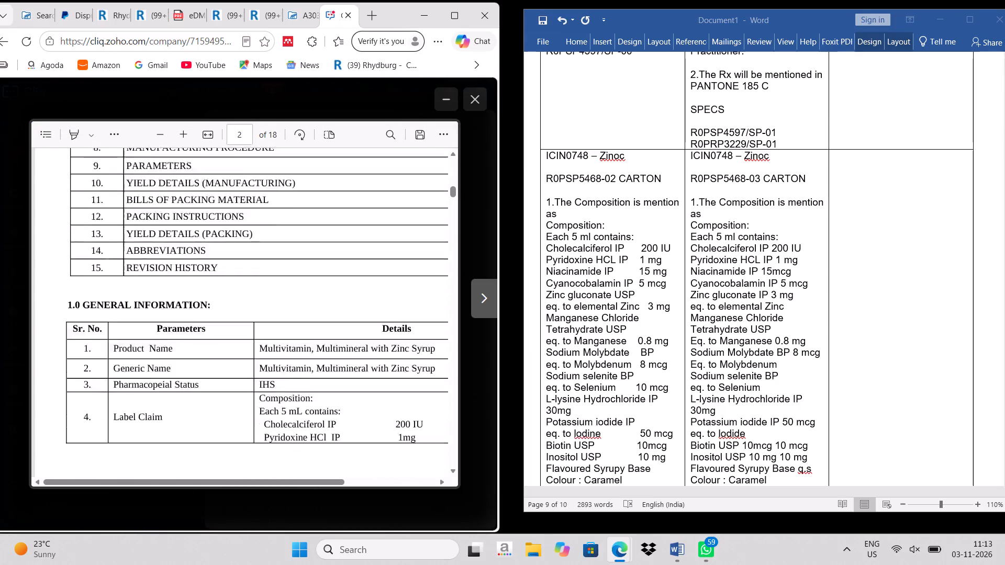
scroll(338, 305, "up", 2)
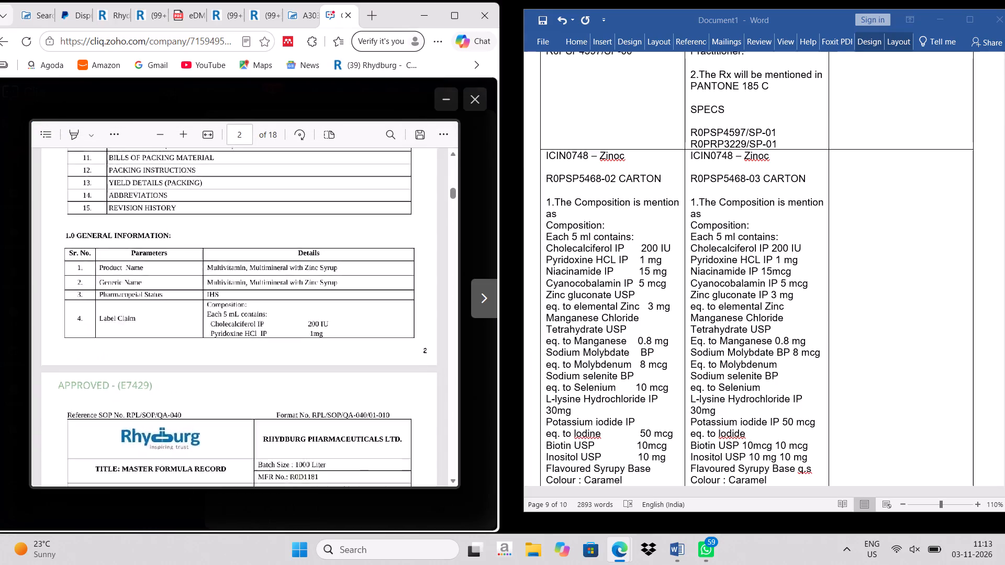
scroll(338, 305, "down", 5)
scroll(338, 305, "up", 2)
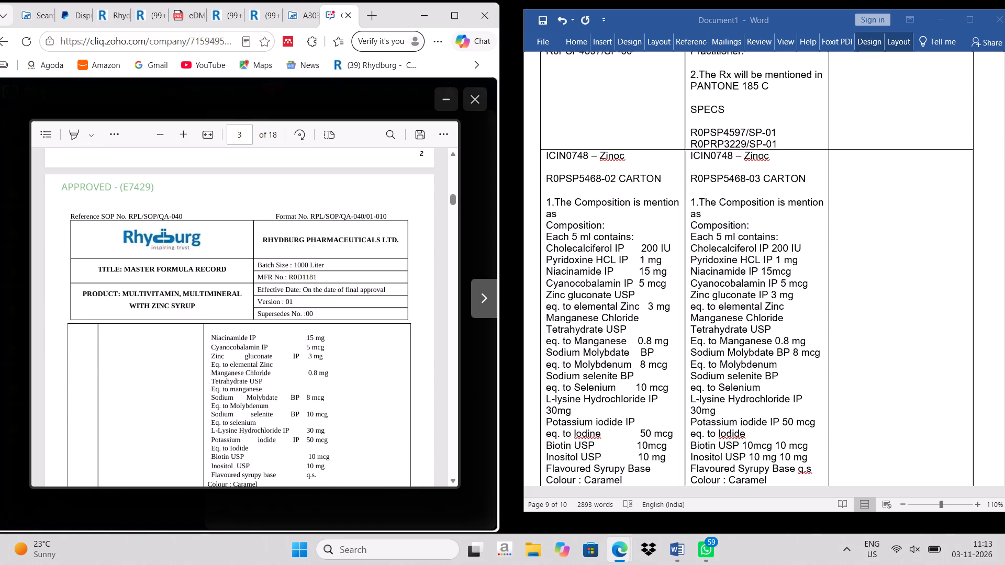
scroll(338, 305, "up", 3)
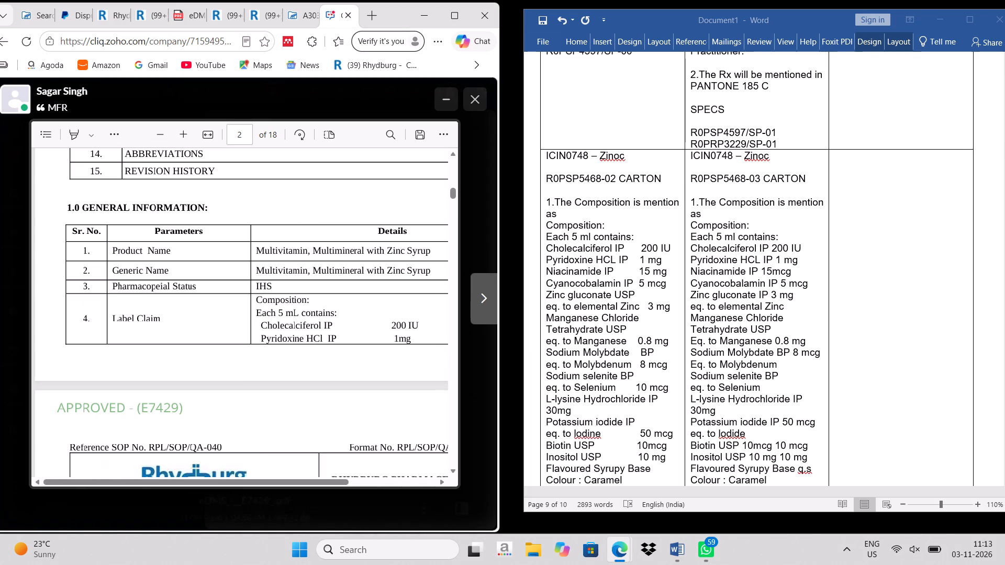
scroll(286, 329, "left", 1)
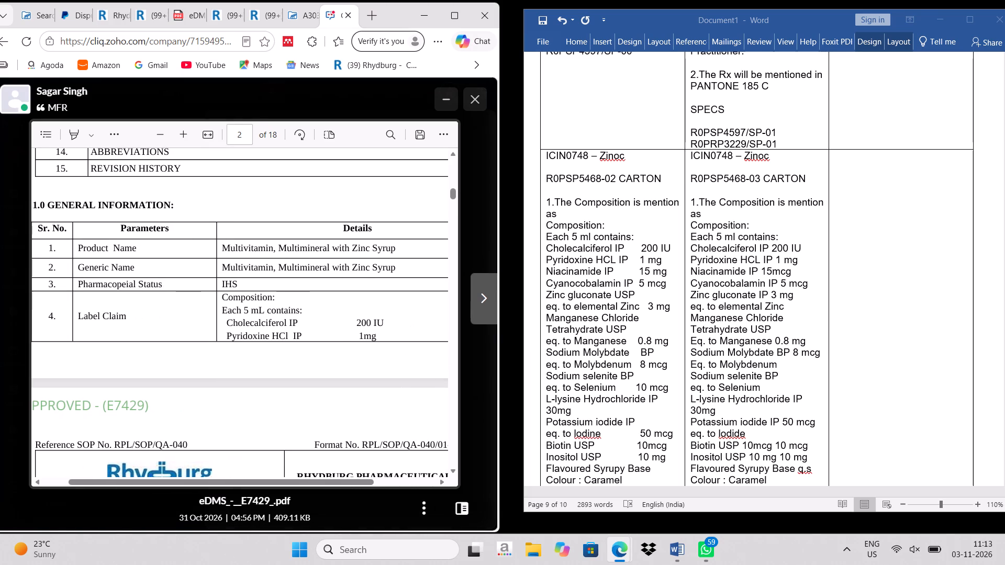
Widen the gap before 200 IU with extra spaces in the Cholecalciferol IP line of the R0PSP5468-03 CARTON composition.
left_click(771, 248)
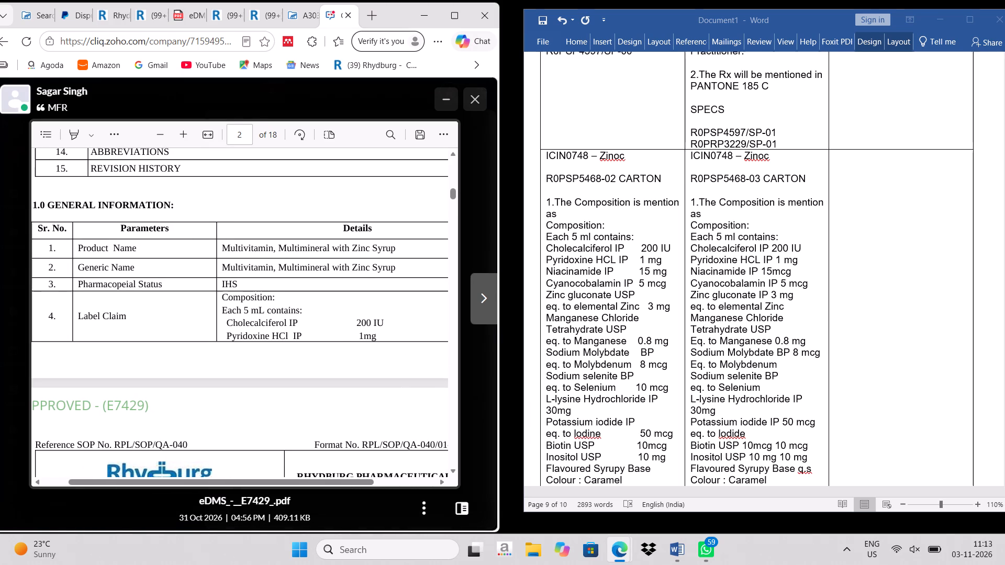
left_click(773, 252)
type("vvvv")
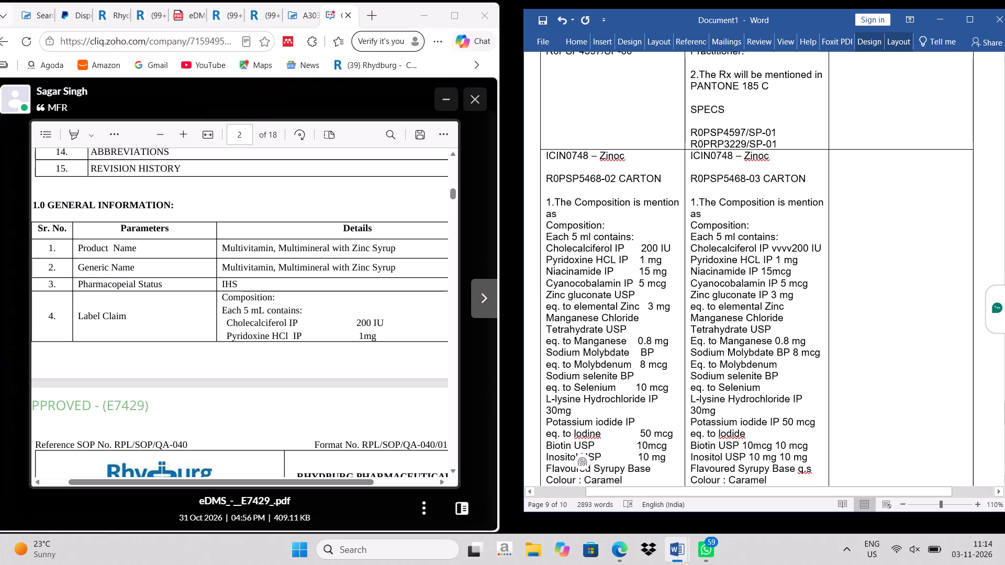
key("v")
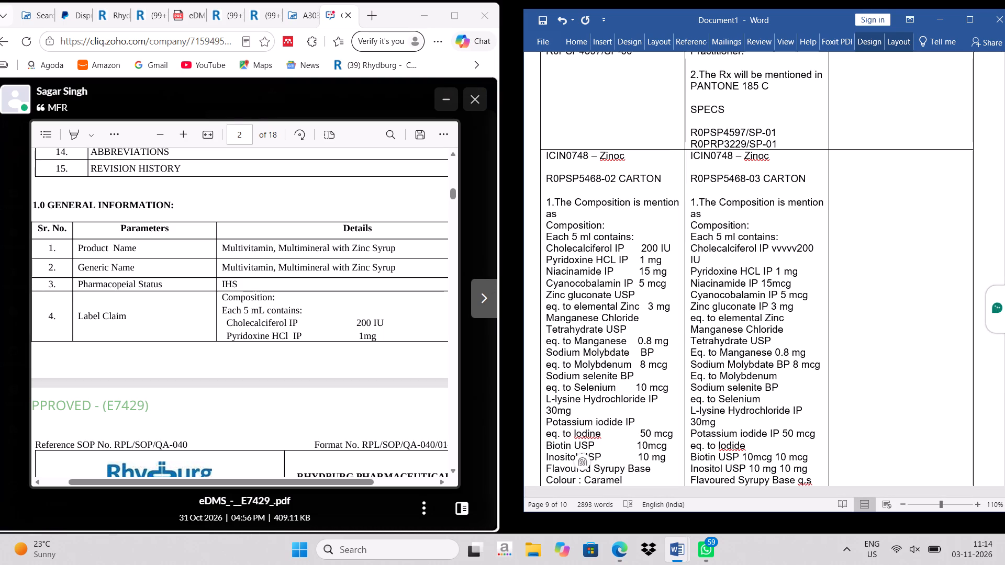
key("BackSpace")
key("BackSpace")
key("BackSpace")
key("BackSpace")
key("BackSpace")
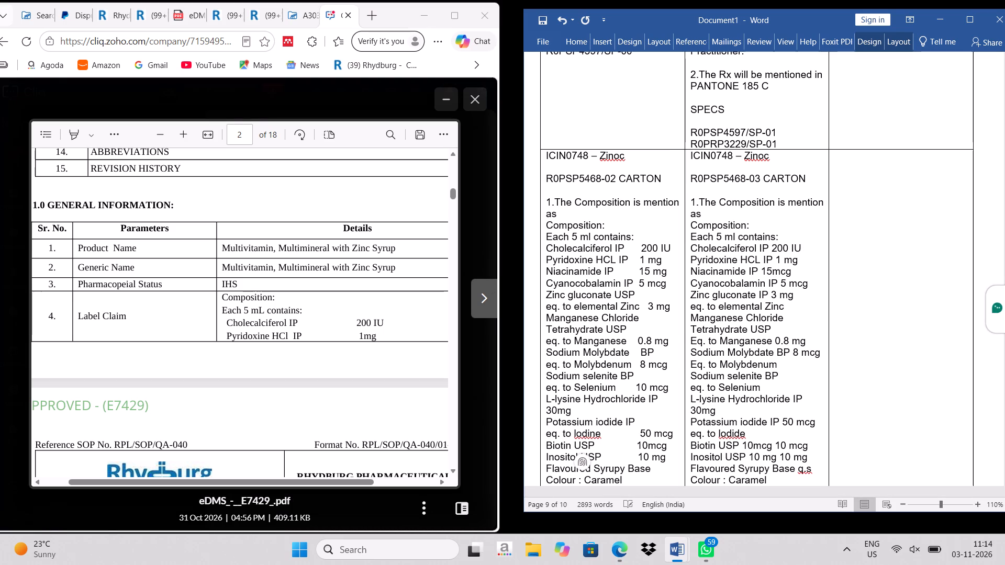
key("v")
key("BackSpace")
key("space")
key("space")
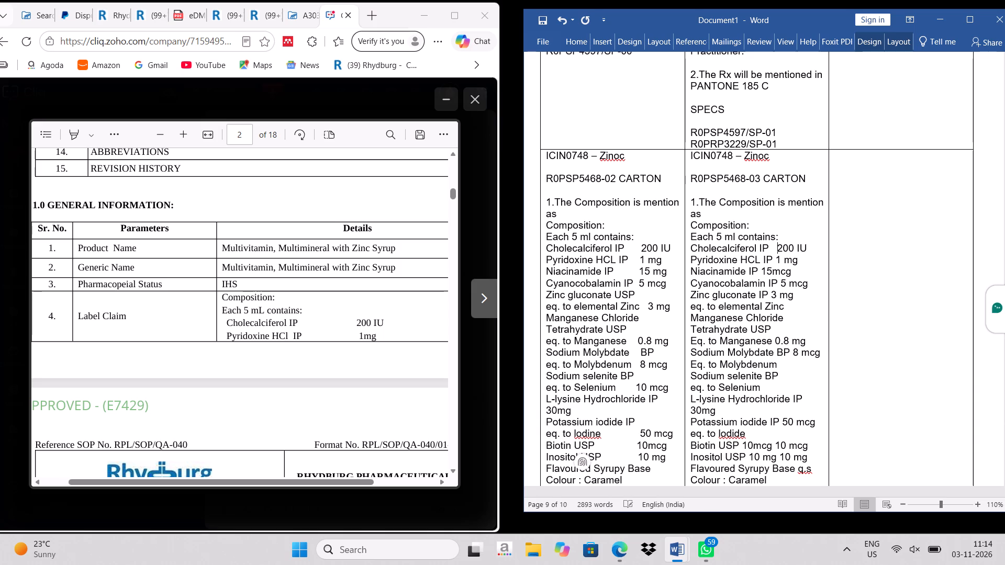
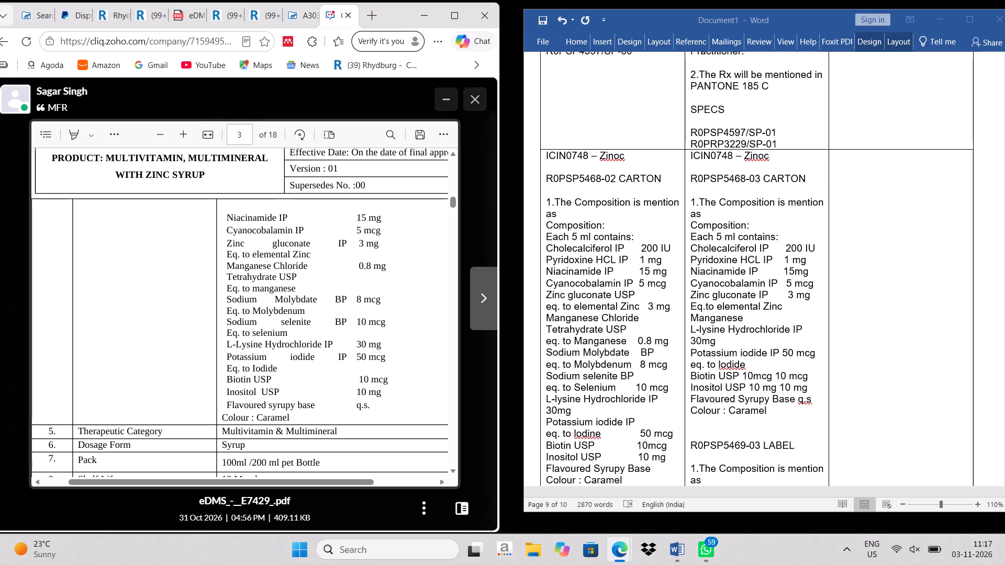
In the Word table's R0PSP5468-03 CARTON composition, complete the Manganese entry as "Manganese Chloride" with "Tetrahydrate USP" on the line below.
left_click(742, 315)
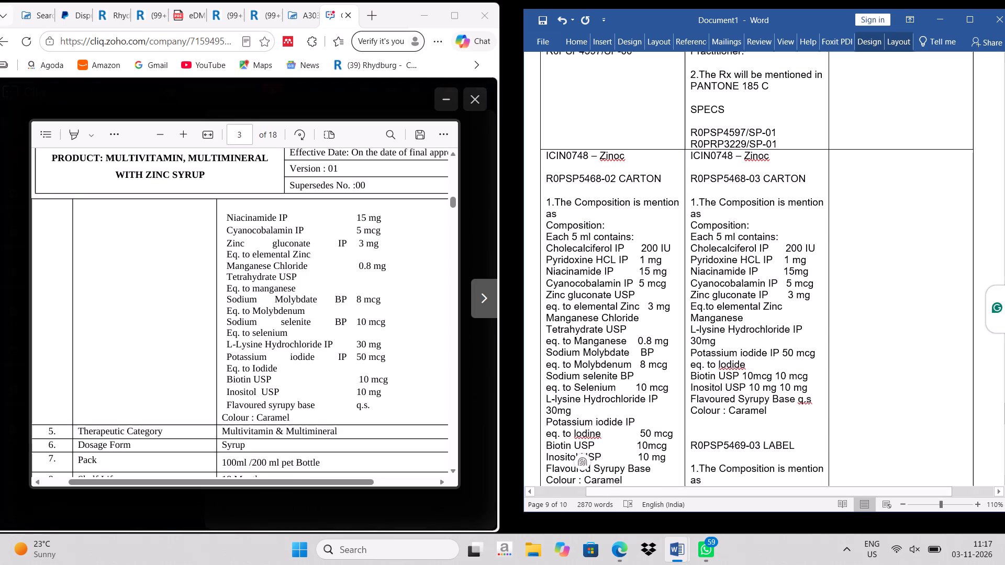
key("space")
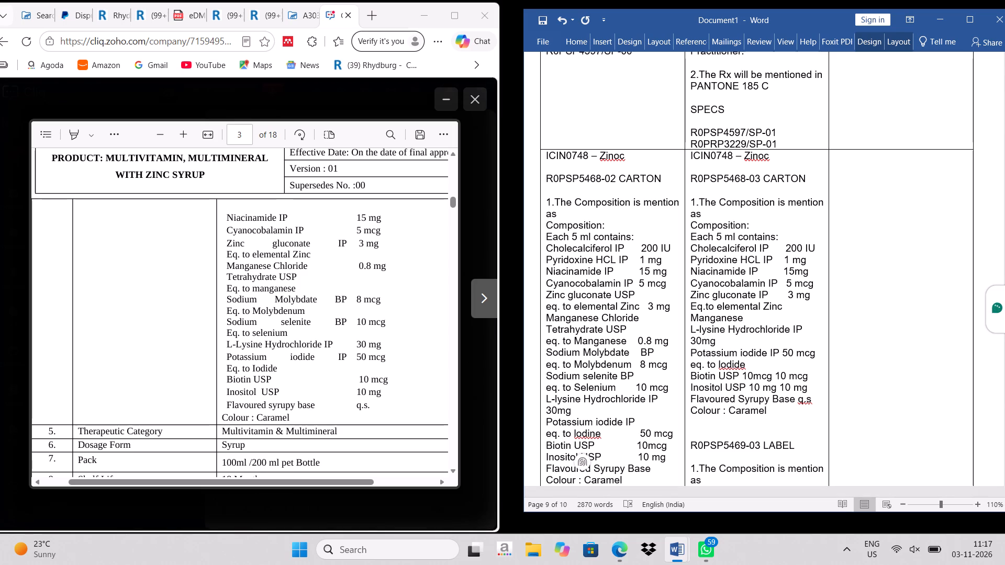
type("Chloride")
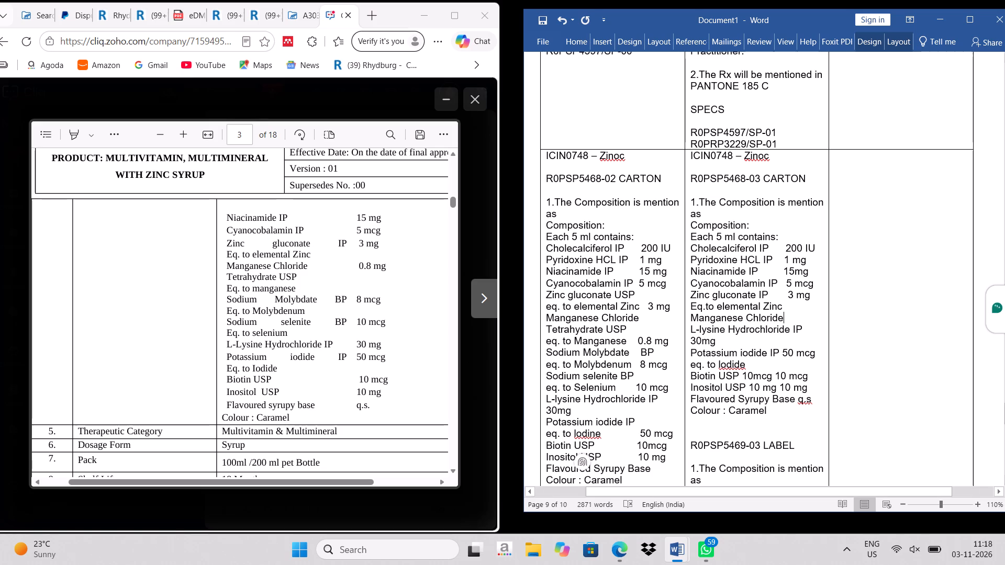
key("Return")
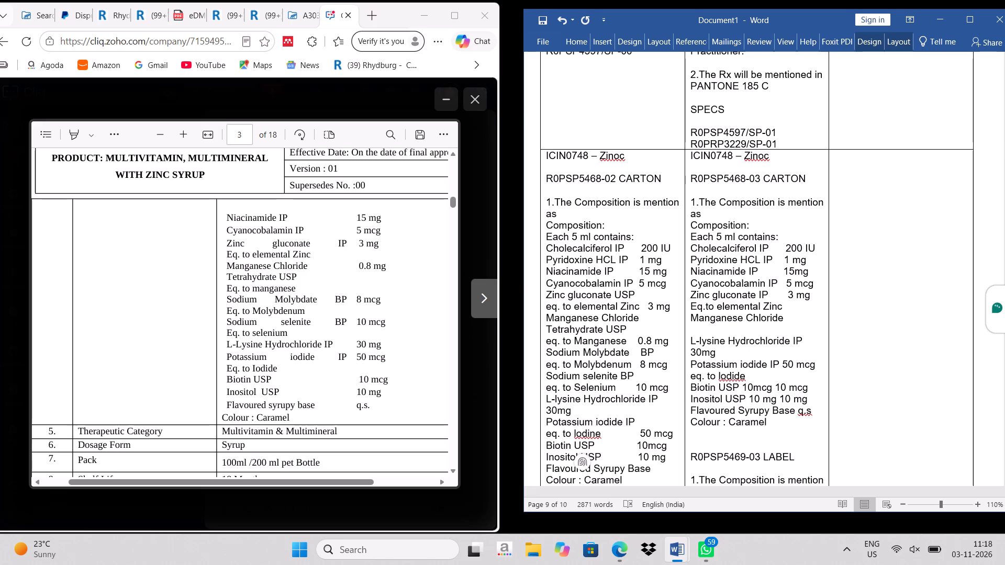
type("Tetrahydrate")
key("space")
type("USP")
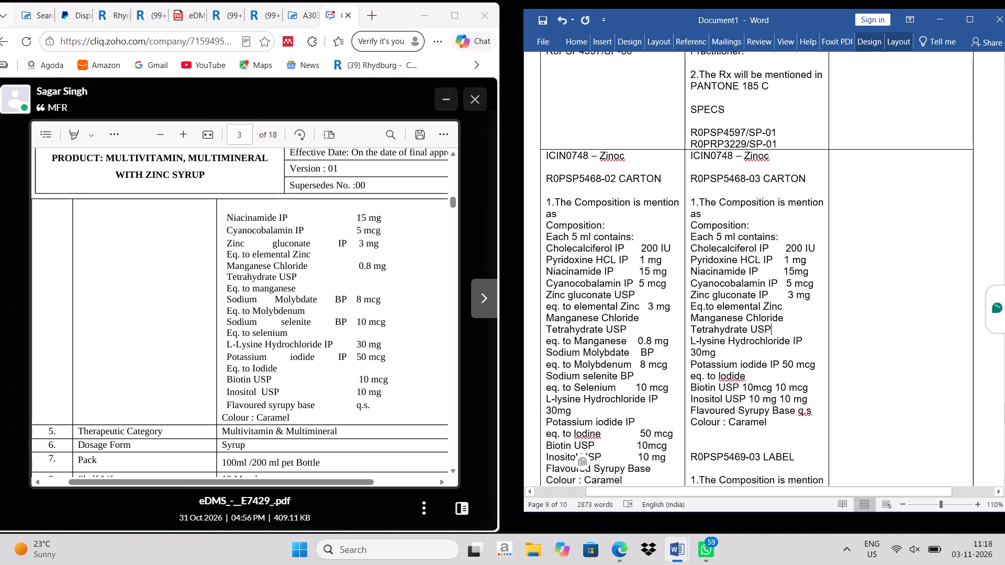
Add spacing after "Manganese Chloride" in the R0PSP5468-03 CARTON composition to make room for its quantity.
left_click(791, 321)
key("space")
key("space")
key("space")
key("space")
key("BackSpace")
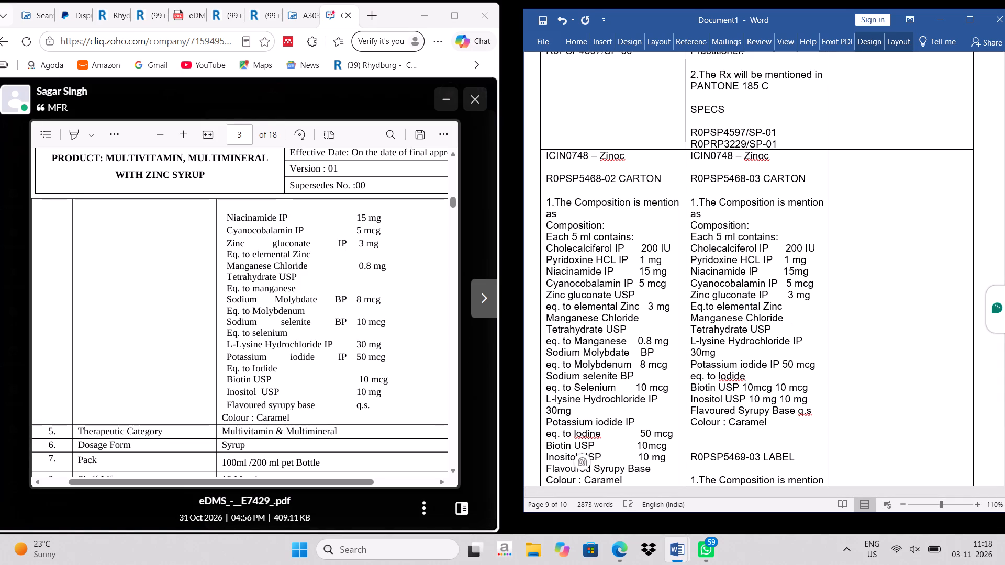
Enter 0.8 mg as the quantity for Manganese Chloride in the R0PSP5468-03 CARTON composition.
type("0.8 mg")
Add a new line beginning "Eq. to" below "Tetrahydrate USP" in the R0PSP5468-03 CARTON composition.
left_click(773, 333)
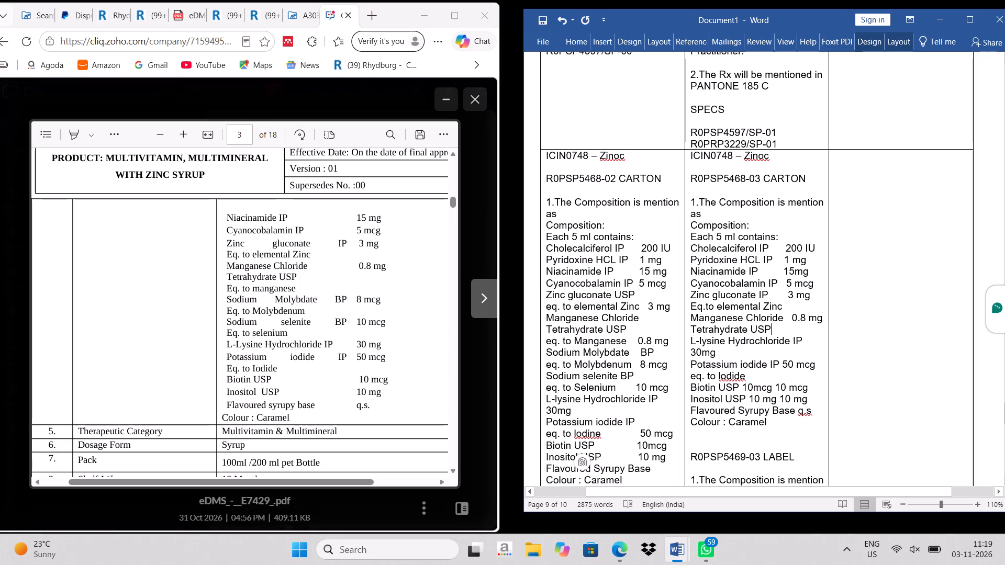
key("Return")
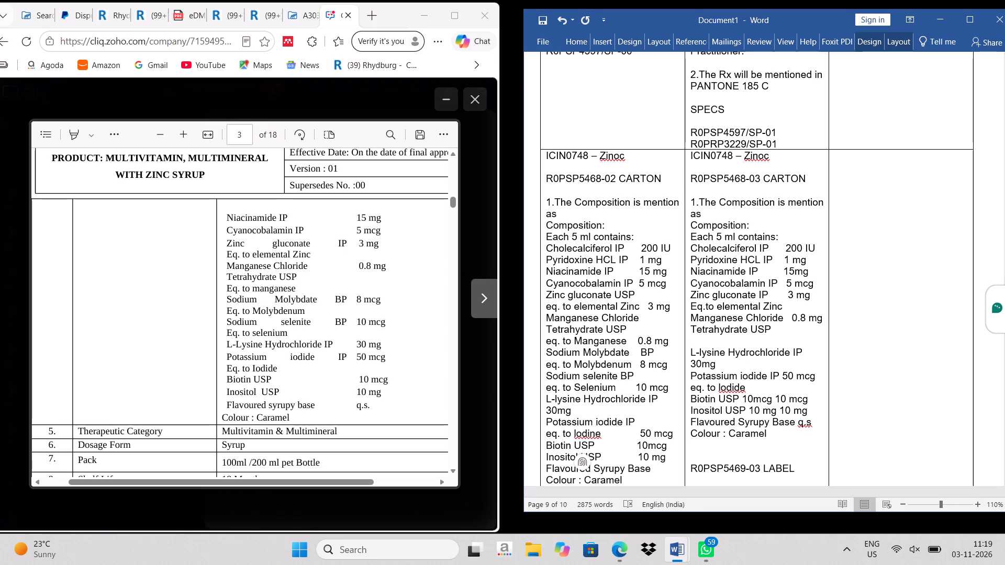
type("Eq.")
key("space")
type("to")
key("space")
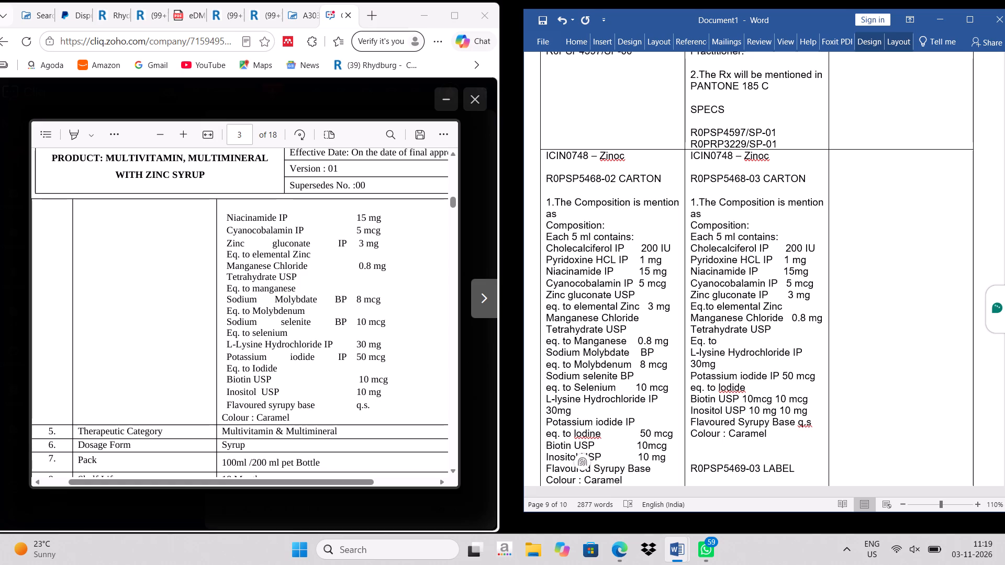
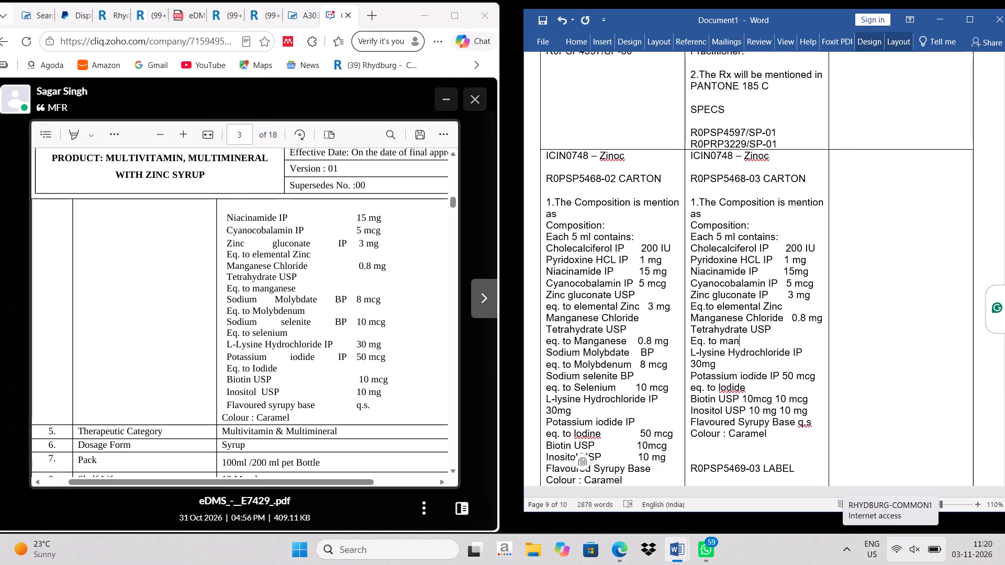
Complete the line below "Tetrahydrate USP" in the R0PSP5468-03 CARTON composition so it reads "Eq. to manganese".
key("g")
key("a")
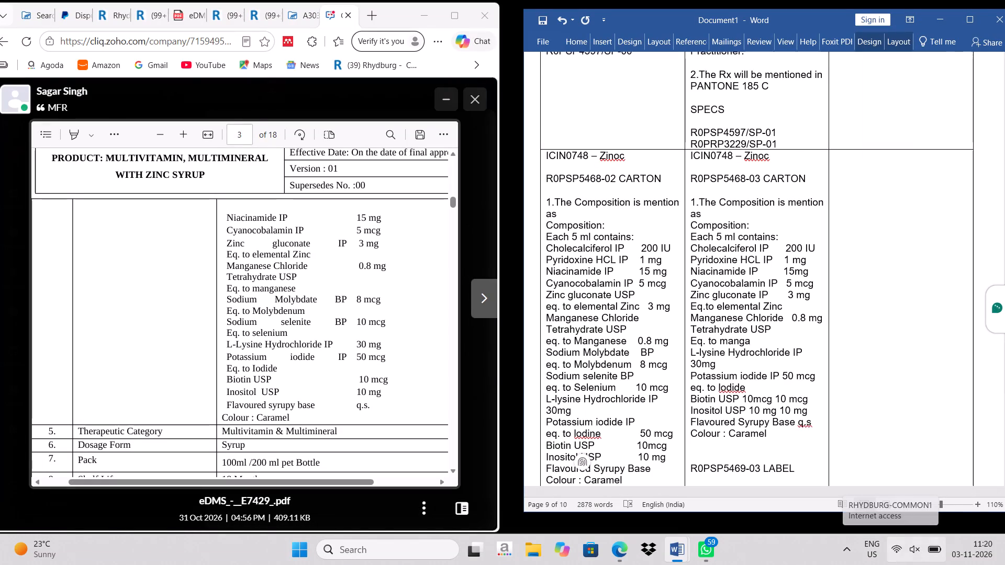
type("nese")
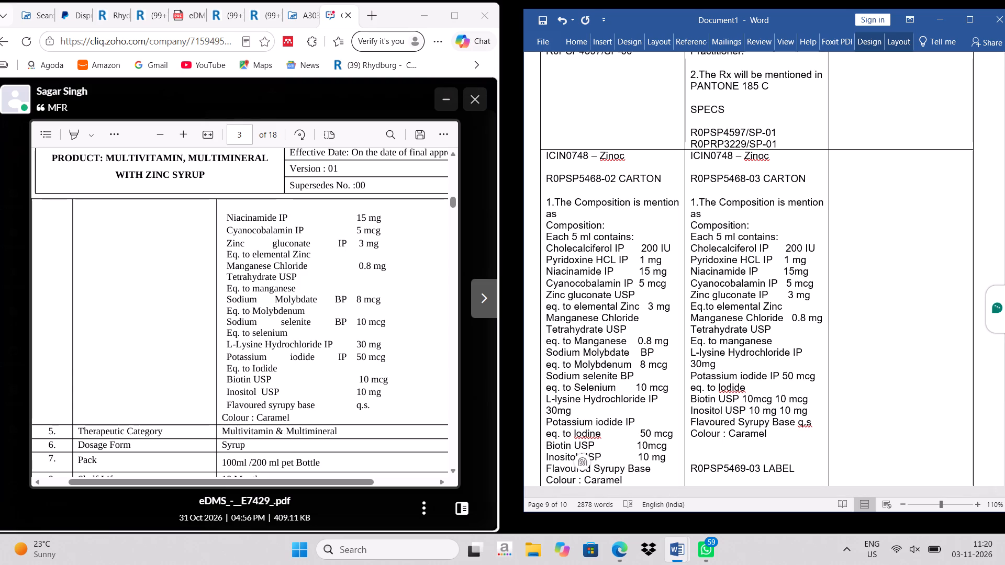
Below "Eq. to manganese" in the R0PSP5468-03 CARTON composition, add the line "Sodium Molybdate BP 8 mcg", with extra spacing before "BP".
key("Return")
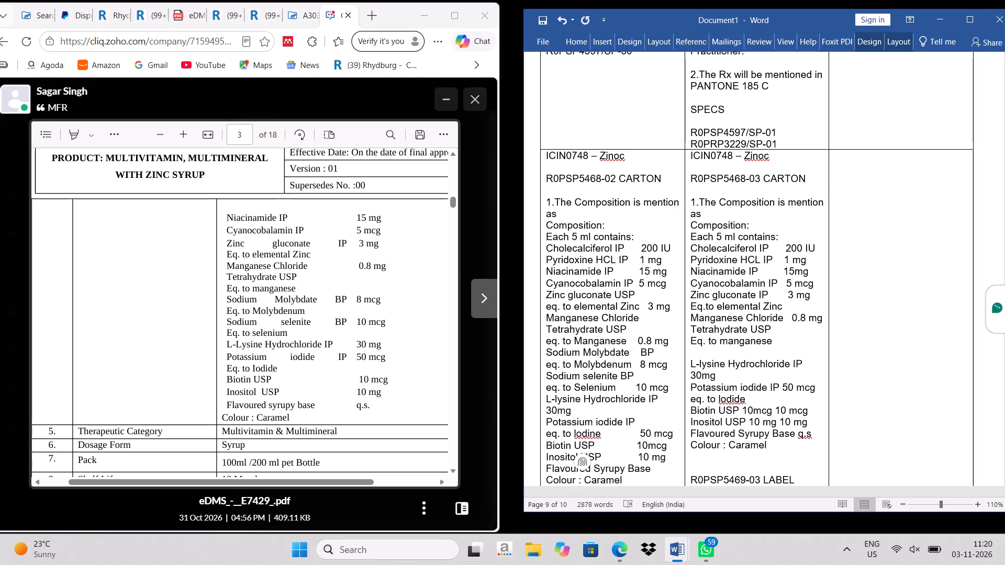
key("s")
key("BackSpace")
type("Sodium")
key("space")
type("Mol")
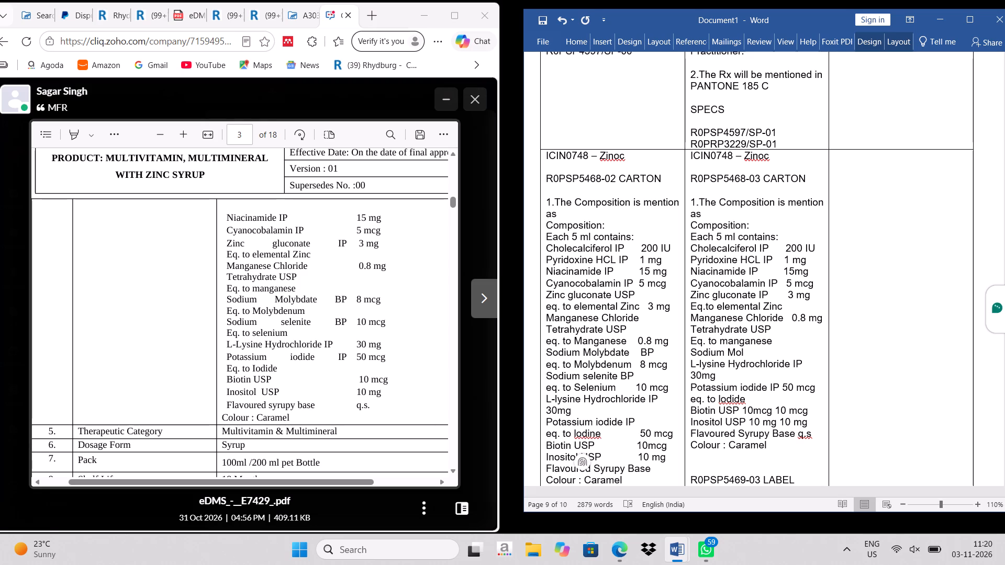
type("ybday")
key("BackSpace")
key("t")
key("e")
key("space")
key("space")
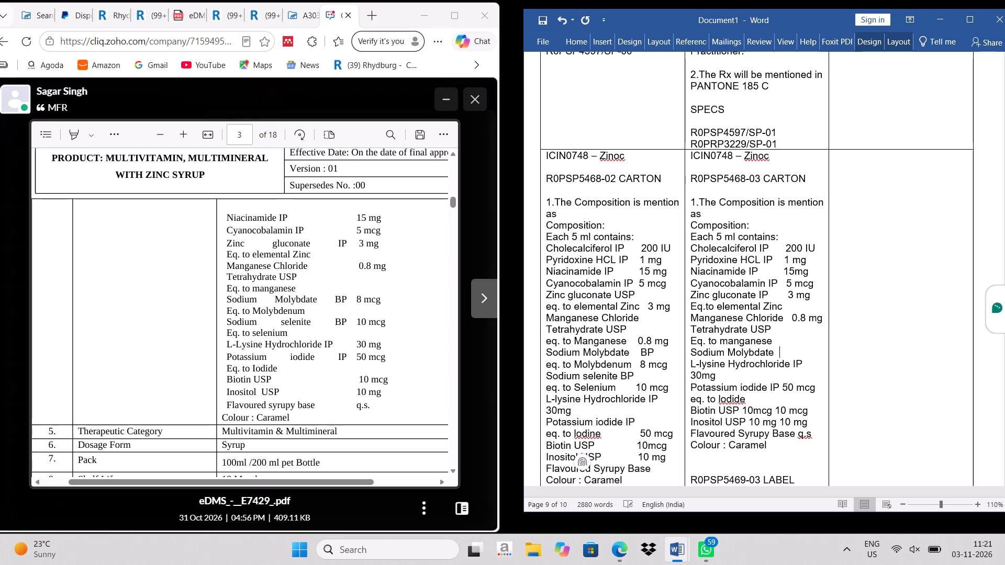
key("space")
type("BP")
key("space")
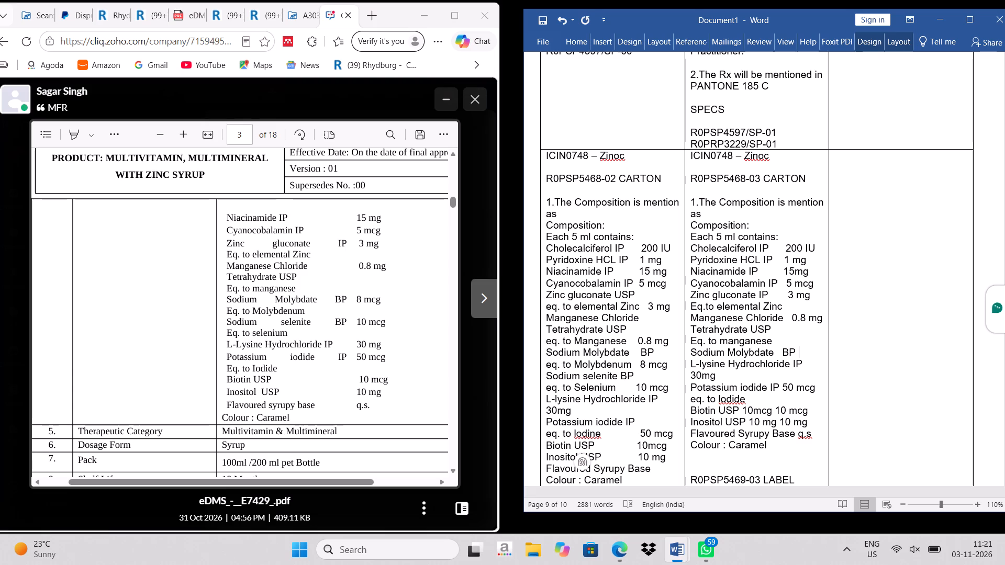
key("space")
type("8 mcg")
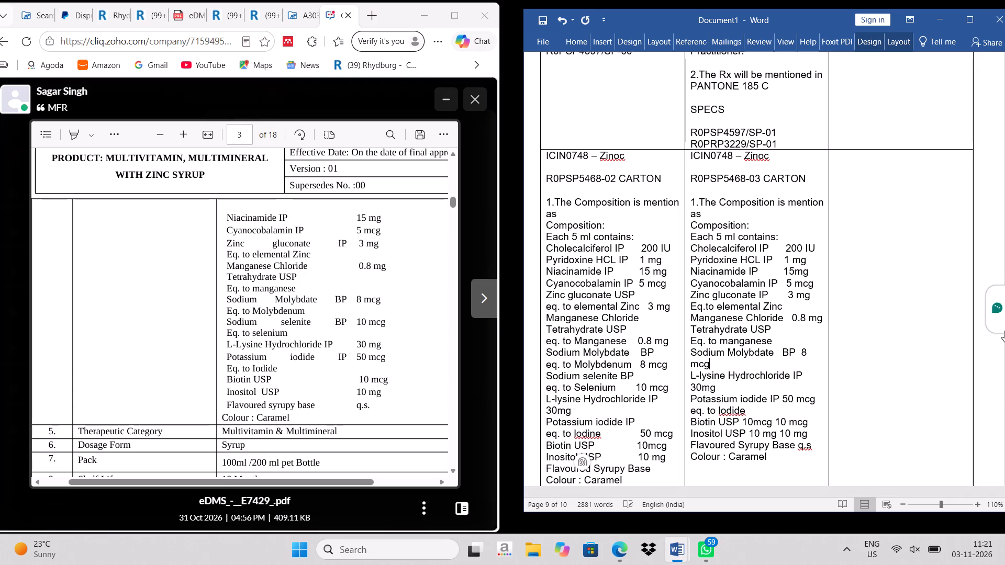
Tighten the spacing between "BP" and "8 mcg" in the Sodium Molybdate entry to a single space, keeping the quantity as "8 mcg".
key("BackSpace")
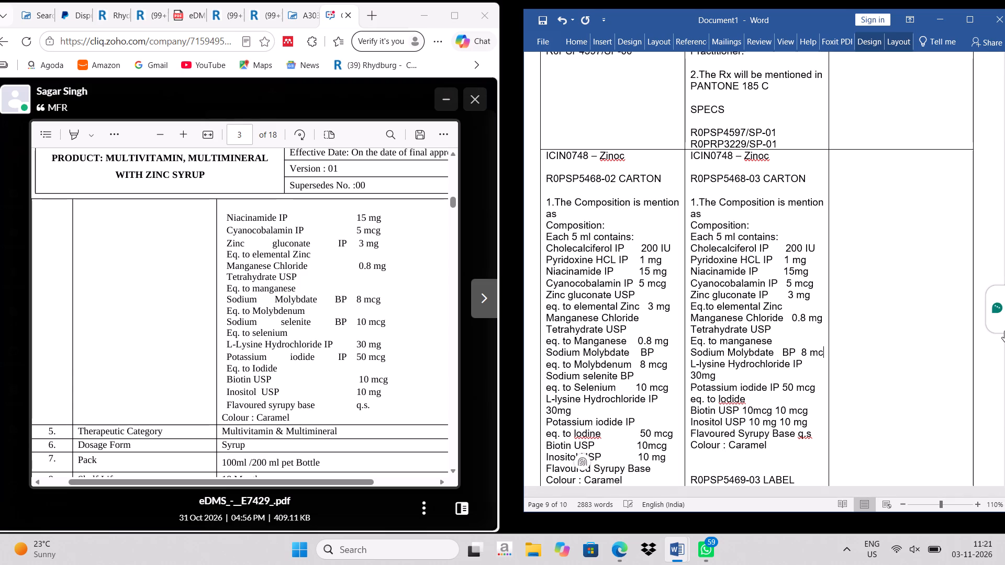
key("Left")
key("Left")
key("BackSpace")
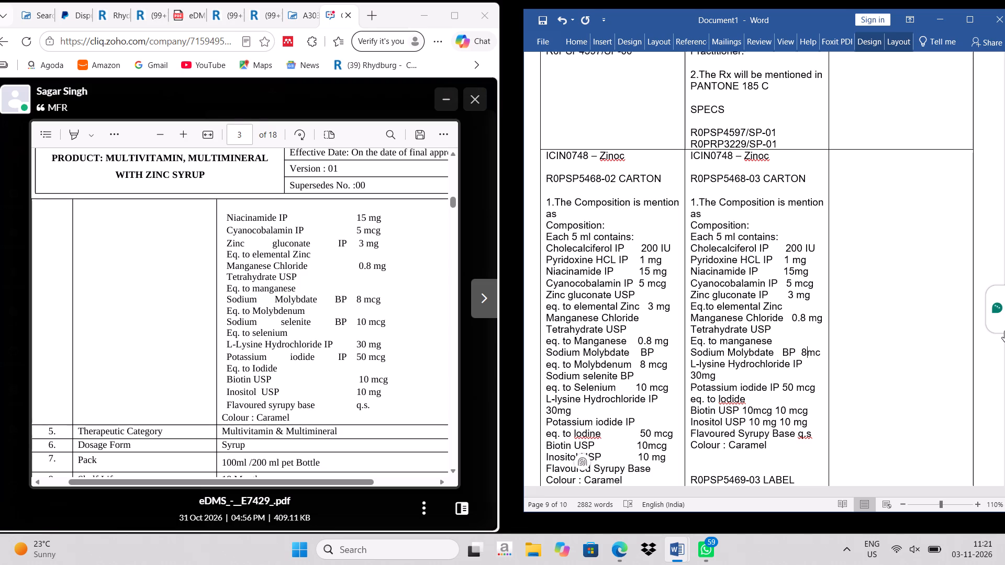
key("Left")
key("BackSpace")
key("Right")
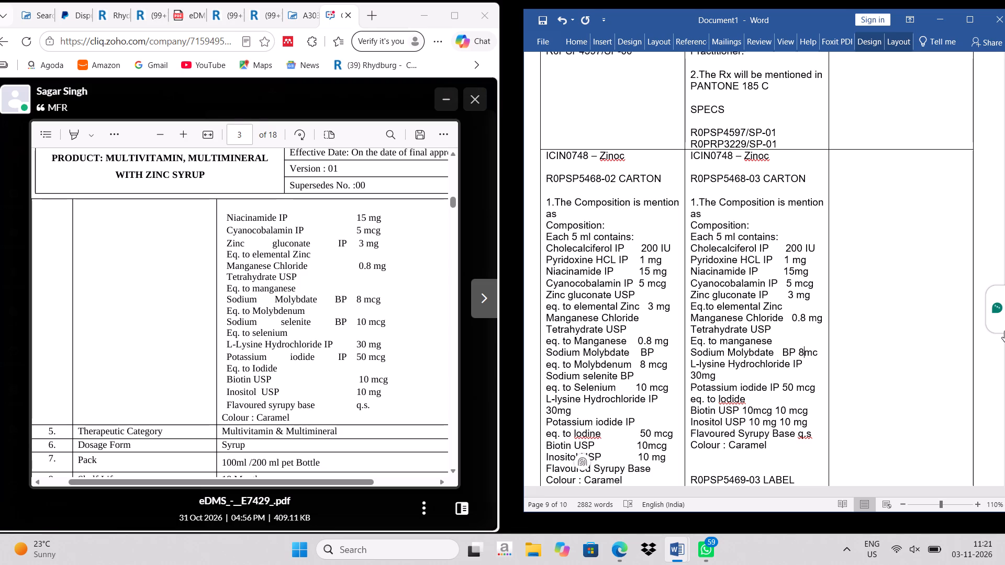
key("space")
key("Right")
key("Right")
key("Right")
key("Left")
key("g")
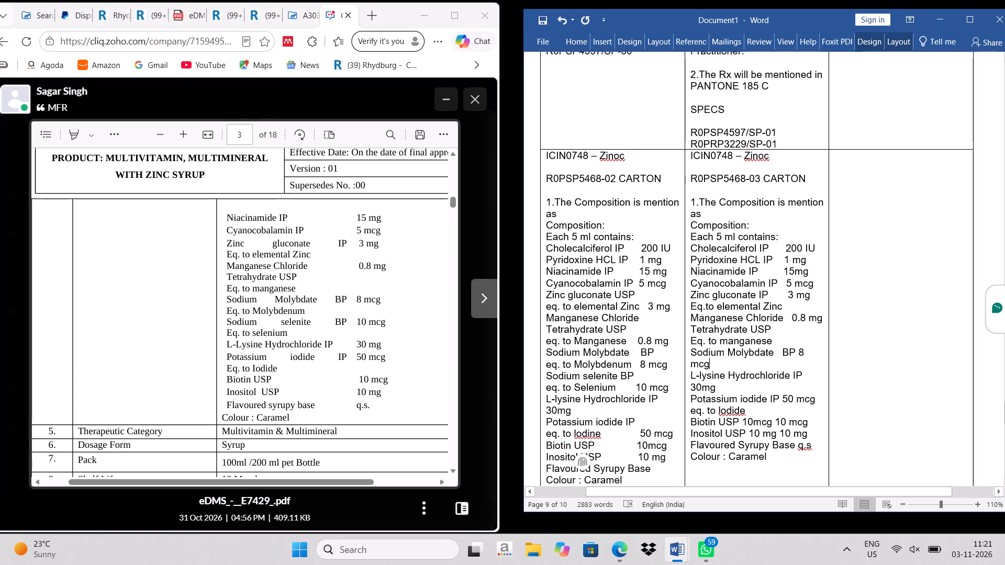
Start a new line beginning with "S" below the Sodium Molybdate entry in the R0PSP5468-03 CARTON composition.
key("Return")
key("shift+s")
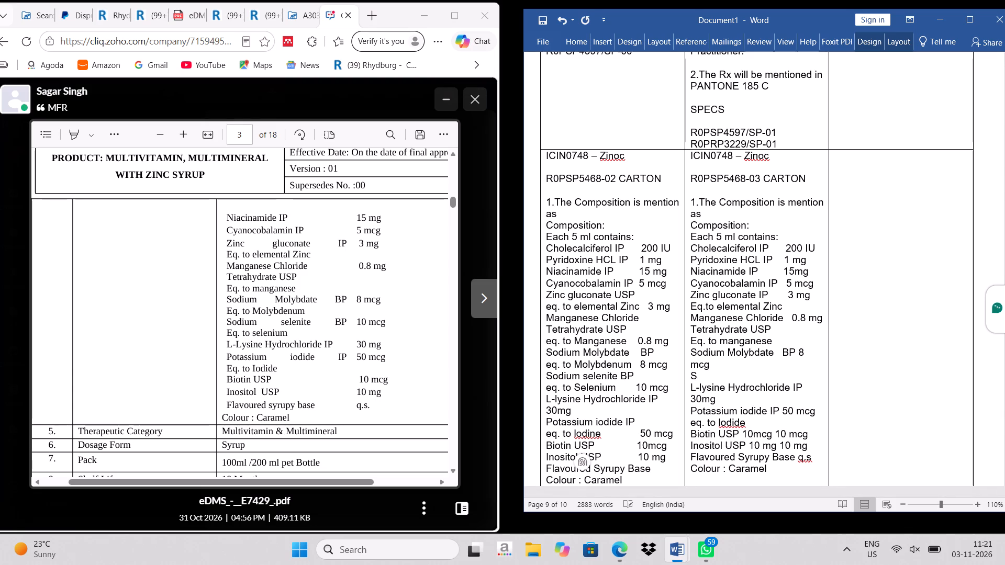
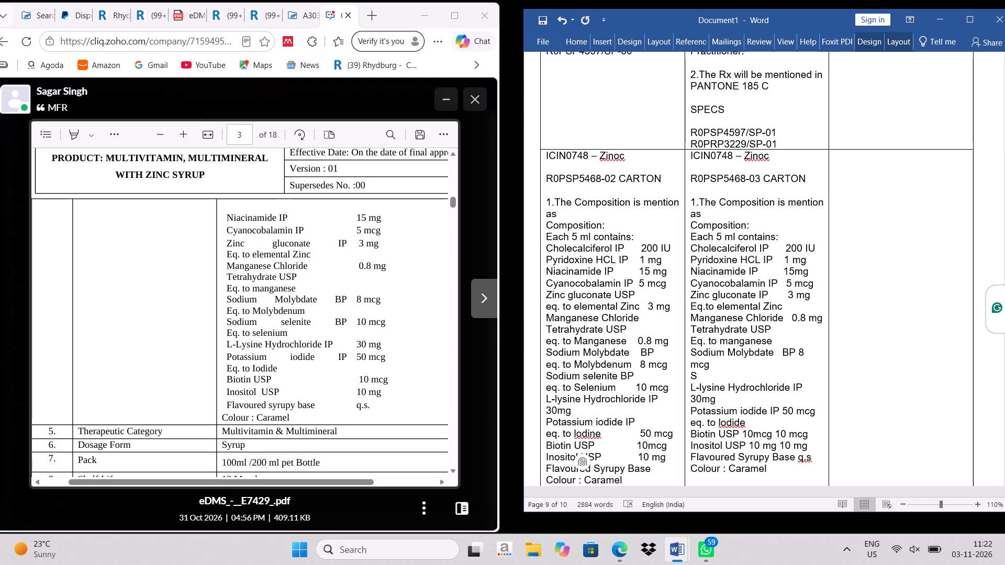
Replace the stray "S" below the Sodium Molybdate entry in the R0PSP5468-03 CARTON composition with "Eq.to Molybdenum".
key("BackSpace")
key("shift+e")
key("q")
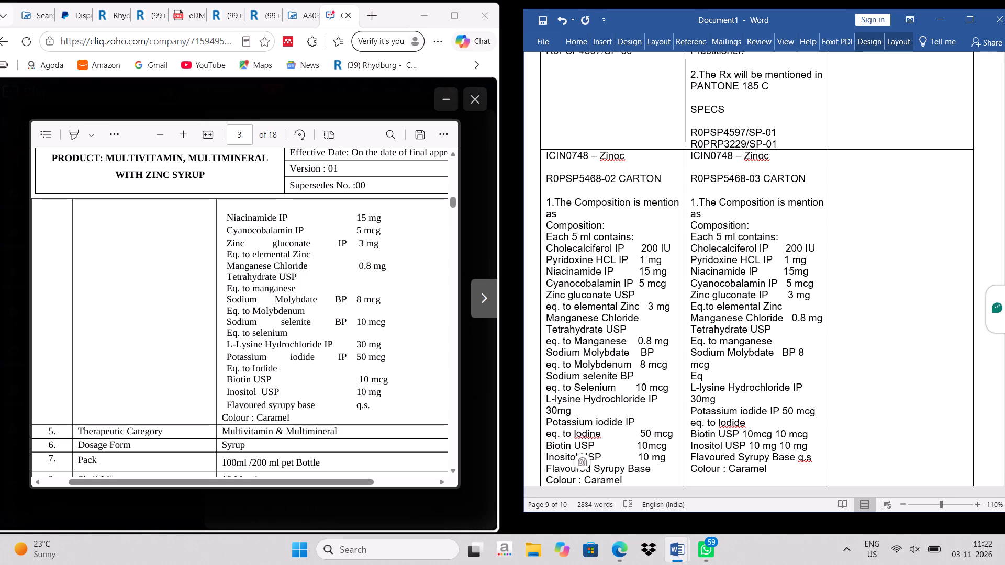
type(".to")
key("space")
type("Moly")
key("b")
key("d")
type("enum")
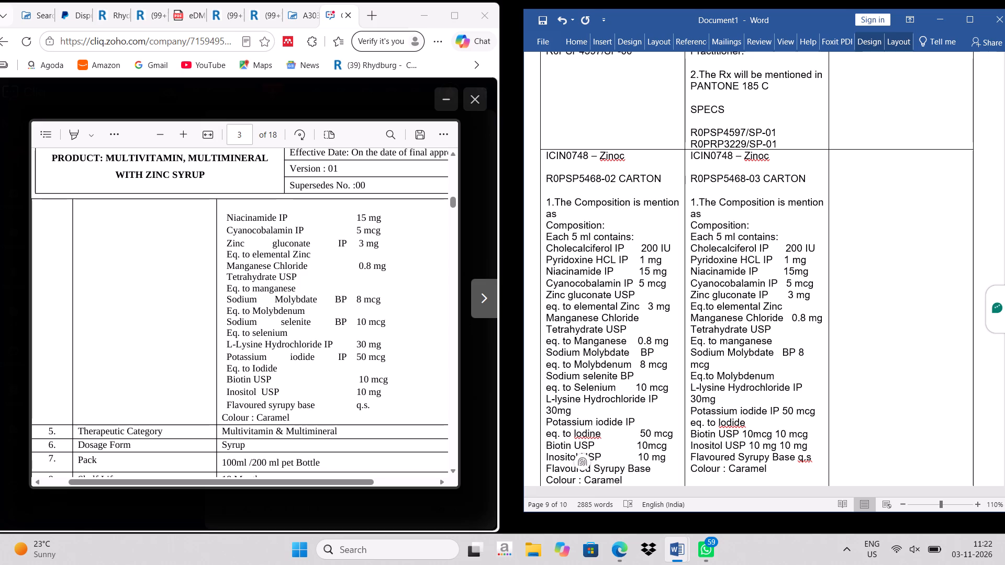
key("space")
Below "Eq.to Molybdenum", add the line "Sodium selenite BP 10 mcg" with extra spacing before and after "BP".
key("Return")
type("Sodium")
key("space")
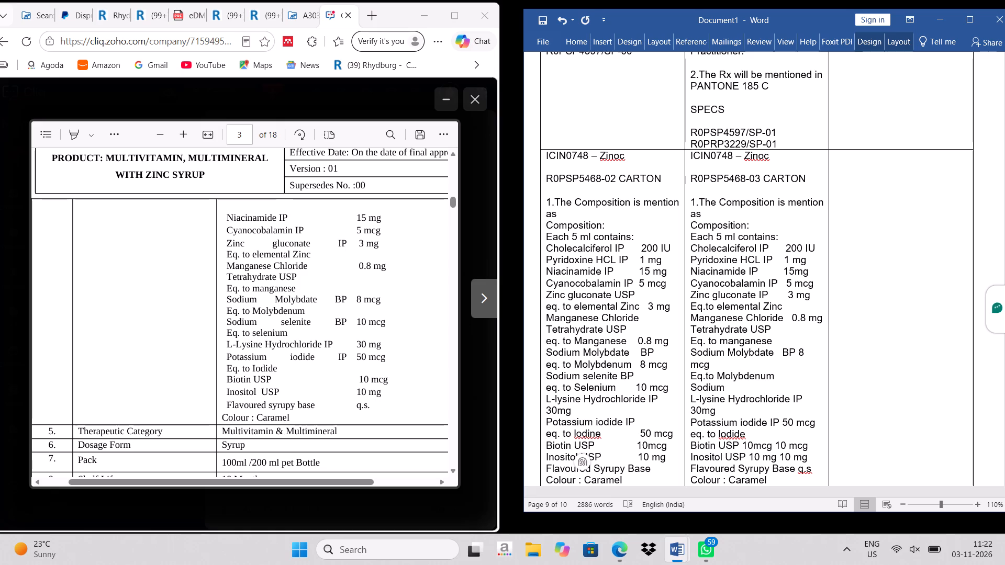
type("sele")
type("nite")
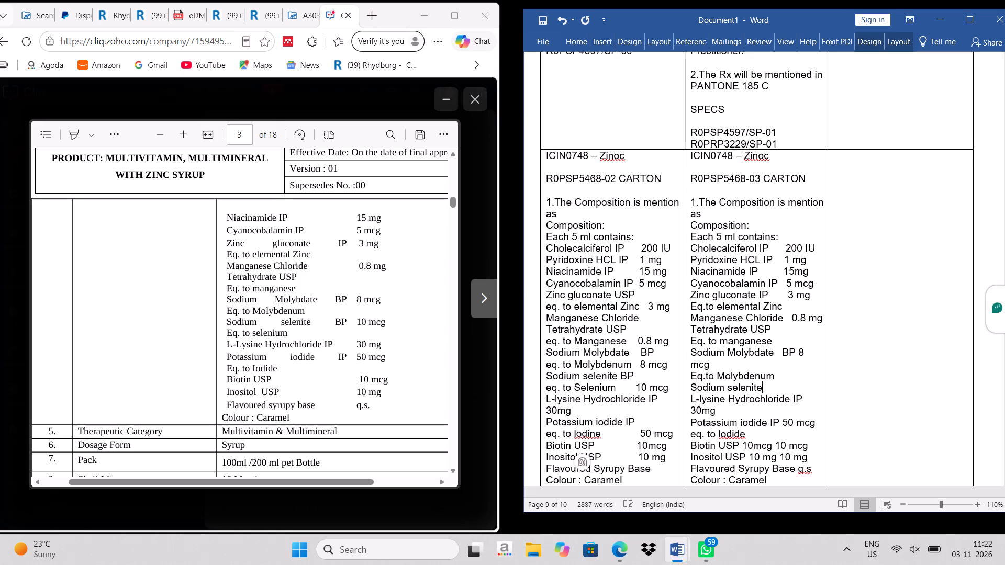
key("space")
key("space")
key("space")
key("space")
key("space")
key("space")
type("BP")
key("space")
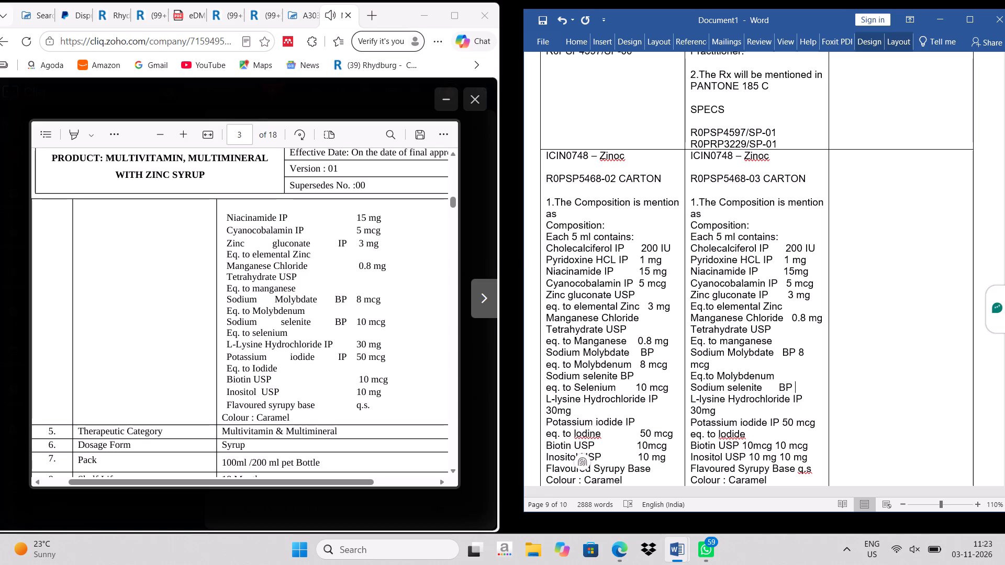
key("space")
key("space")
key("space")
type("10")
key("space")
type("mcg")
Tighten the spacing in the Sodium selenite entry so that "BP 10mcg" fits on one line, with a single space after "BP".
key("Left")
key("Left")
key("Left")
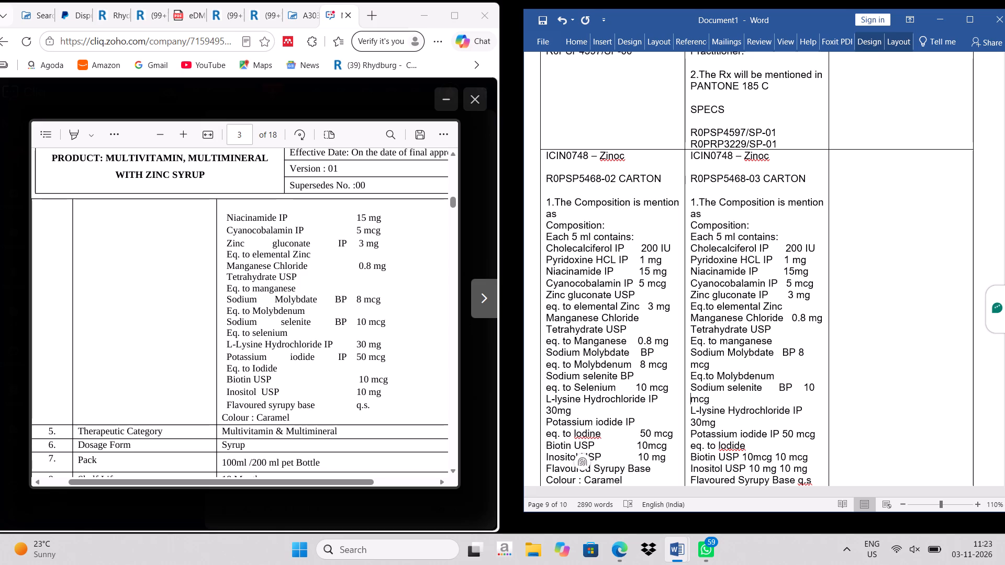
key("Left")
key("Left")
key("Left")
key("BackSpace")
key("BackSpace")
key("BackSpace")
key("BackSpace")
key("space")
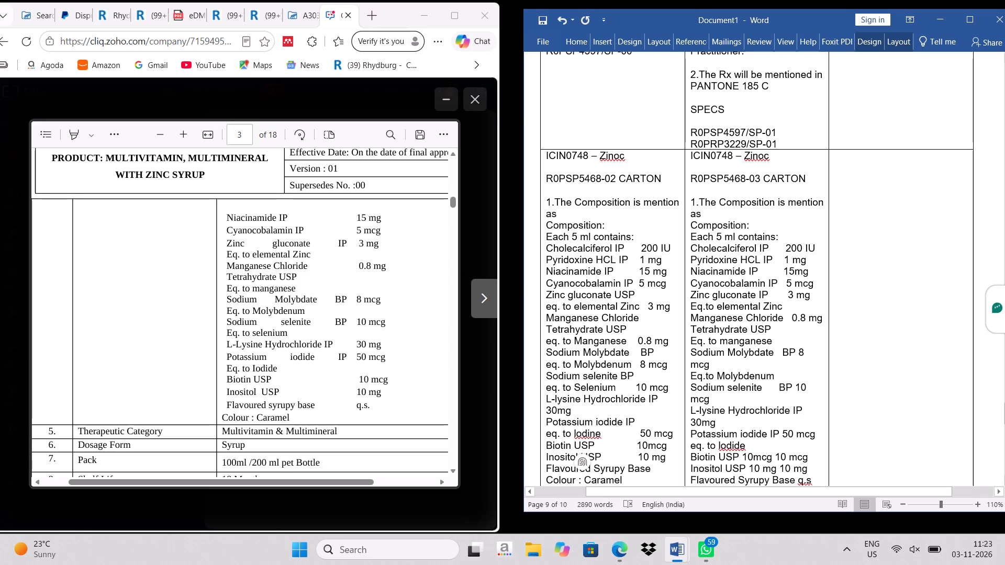
left_click(691, 402)
key("BackSpace")
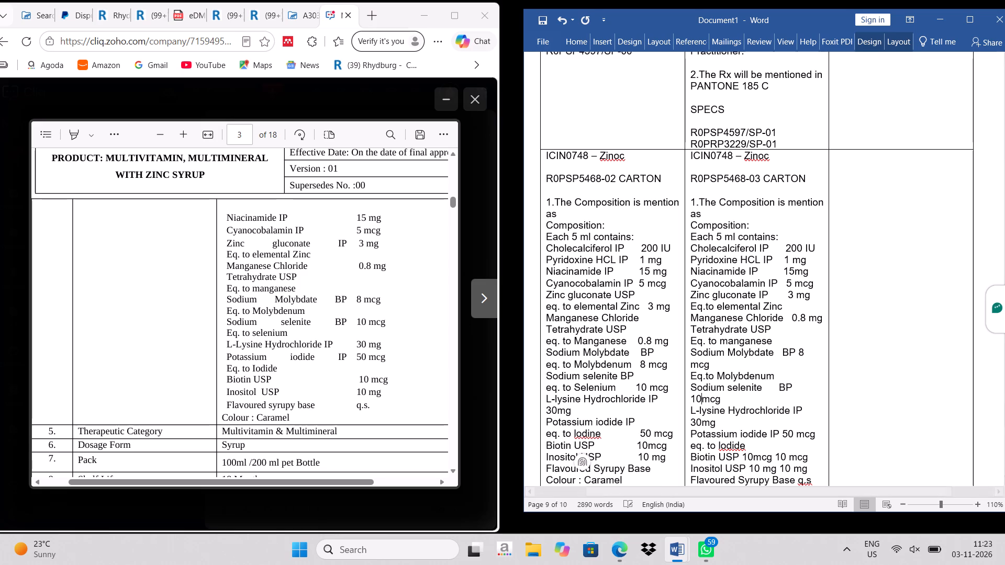
key("Left")
key("Left")
key("BackSpace")
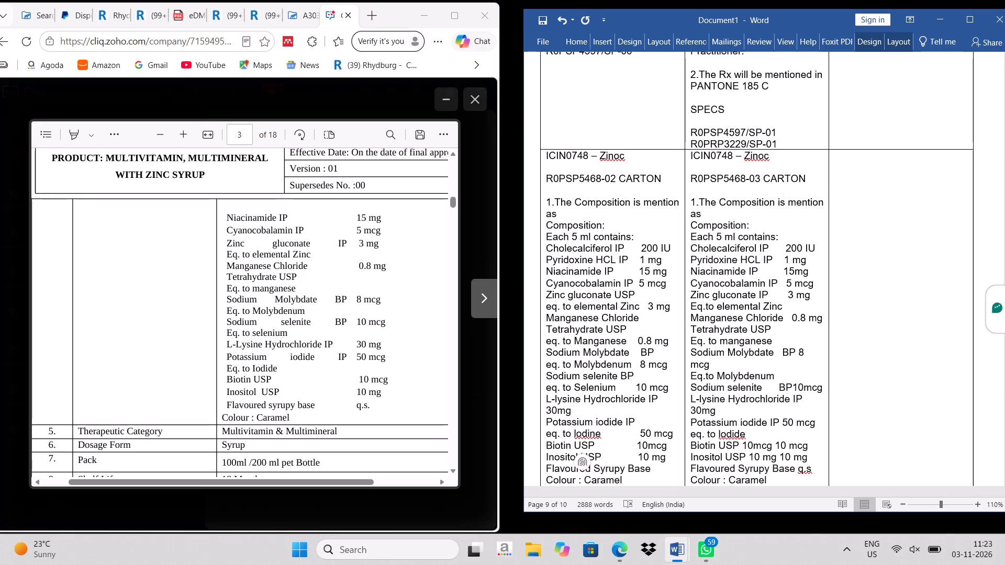
key("Left")
key("Left")
key("Left")
key("BackSpace")
key("BackSpace")
key("Right")
key("Right")
key("Right")
key("Right")
key("Left")
key("space")
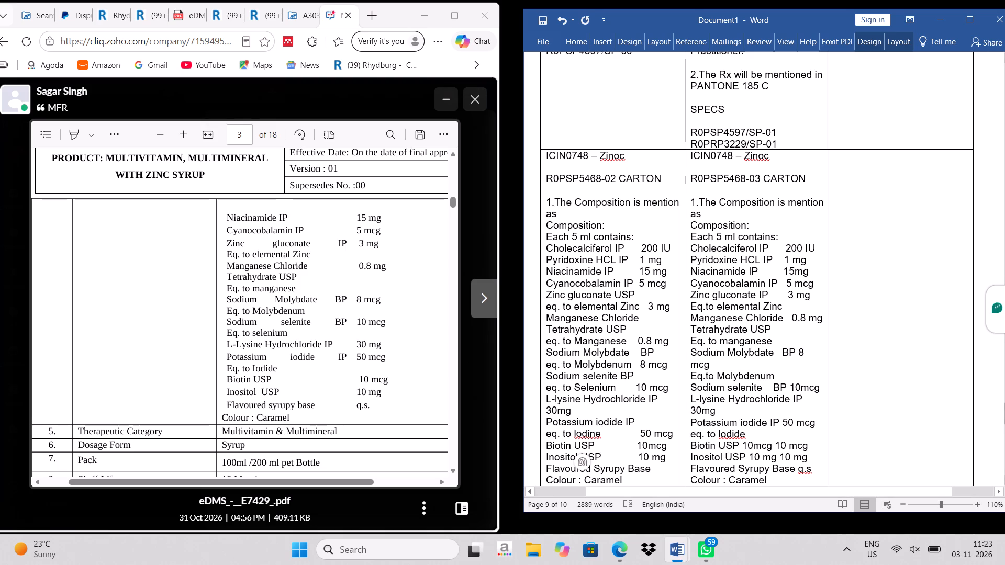
In the carton's Biotin USP entry, remove the duplicate "10mcg" and widen the gap before the remaining "10 mcg".
scroll(779, 447, "down", 1)
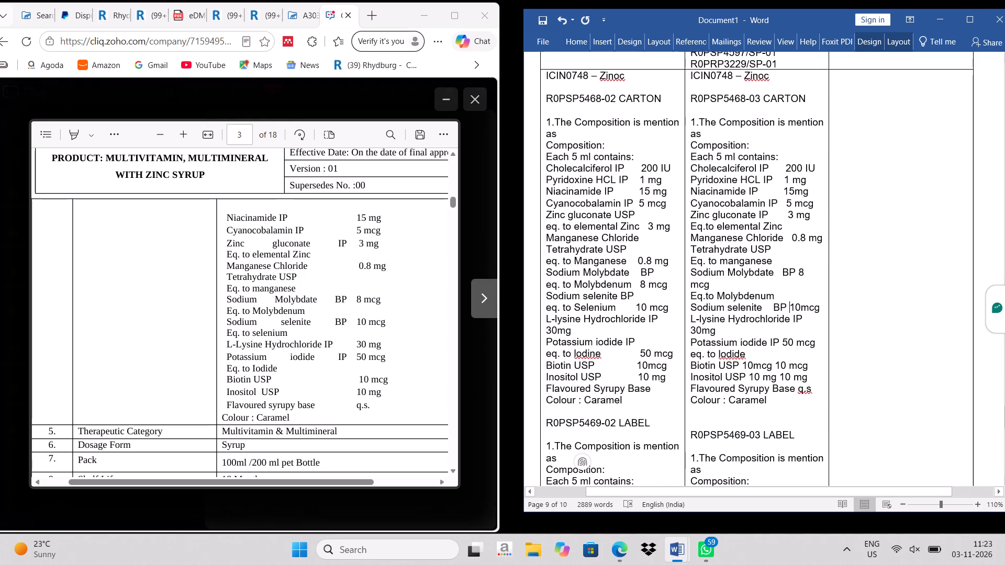
left_click(774, 367)
key("BackSpace")
key("BackSpace")
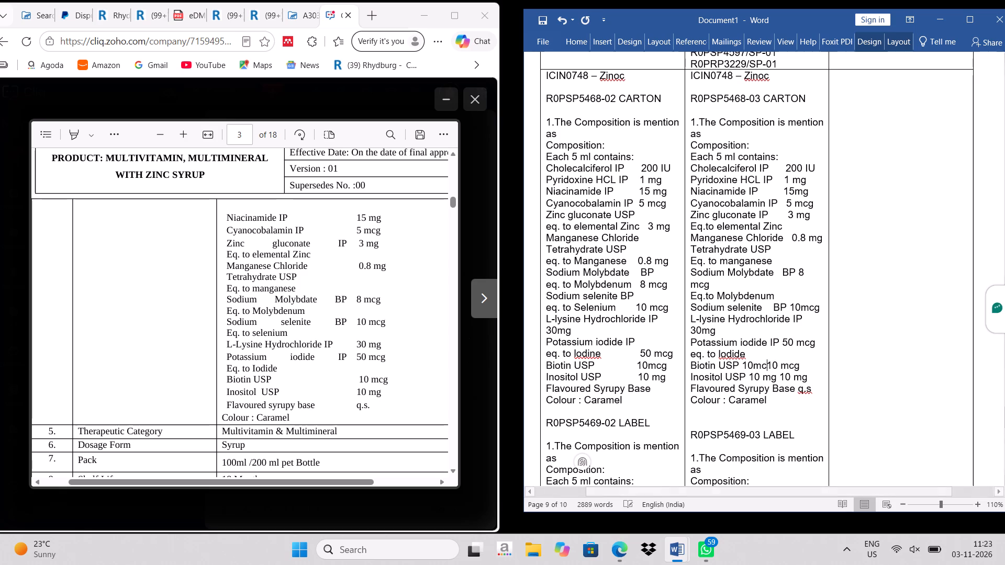
key("BackSpace")
key("BackSpace")
key("BackSpace")
key("BackSpace")
key("space")
key("space")
key("space")
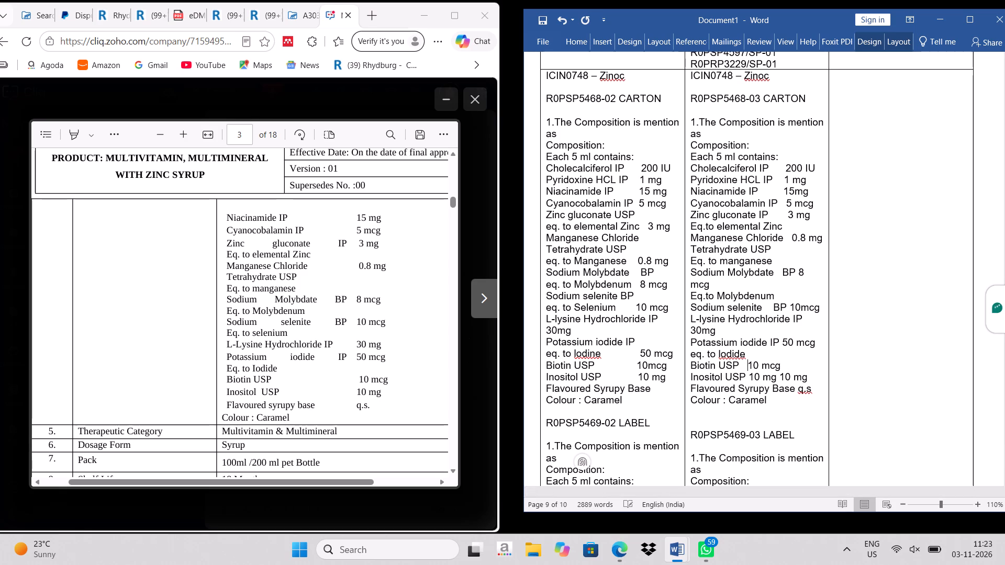
key("space")
key("space")
key("space")
key("space")
key("space")
key("space")
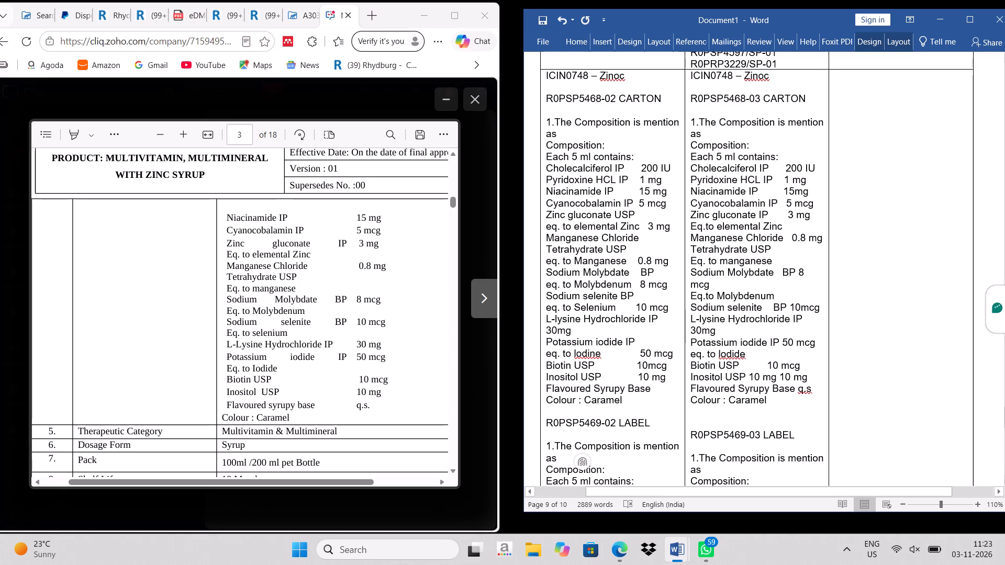
left_click(894, 391)
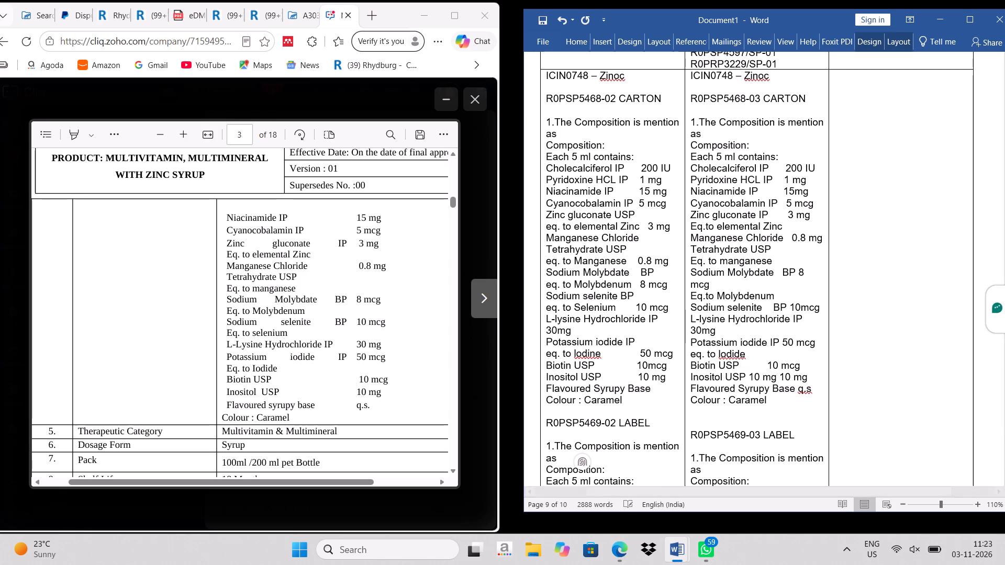
In the carton's Inositol USP entry, remove the duplicate "10 mg" and widen the gap before the remaining "10 mg".
left_click(775, 381)
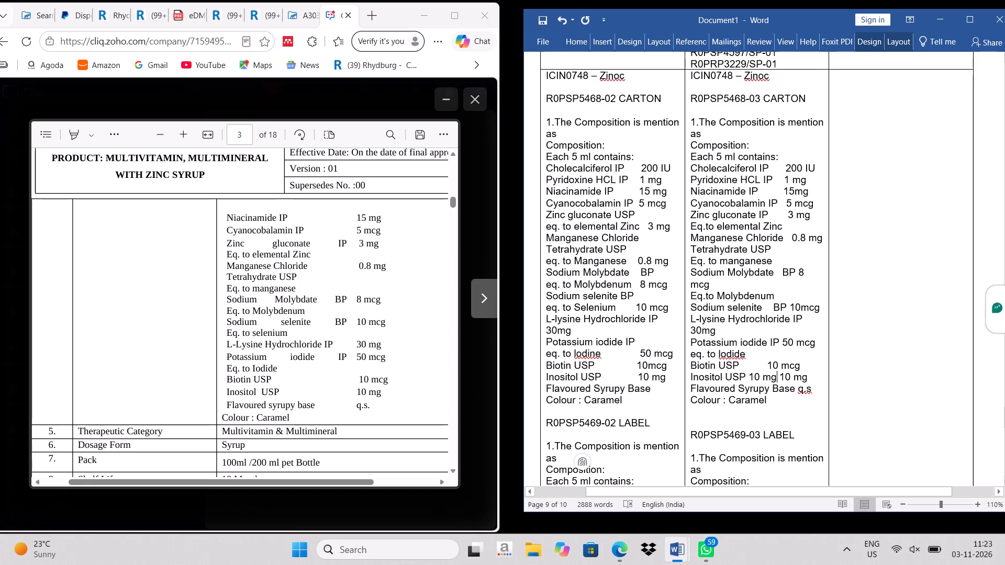
key("BackSpace")
key("BackSpace")
key("BackSpace")
key("BackSpace")
key("BackSpace")
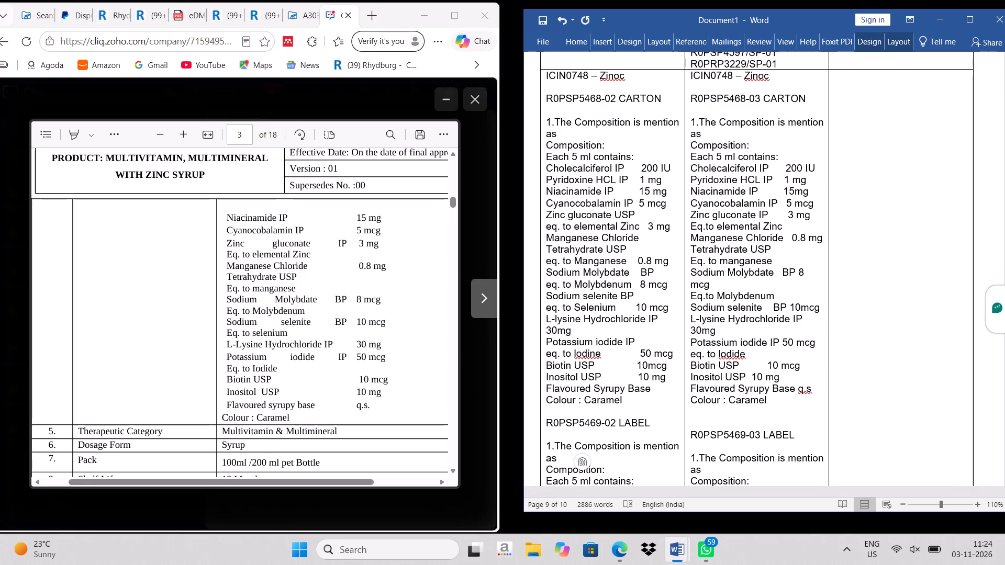
key("space")
key("space")
key("space")
key("space")
key("space")
key("space")
key("space")
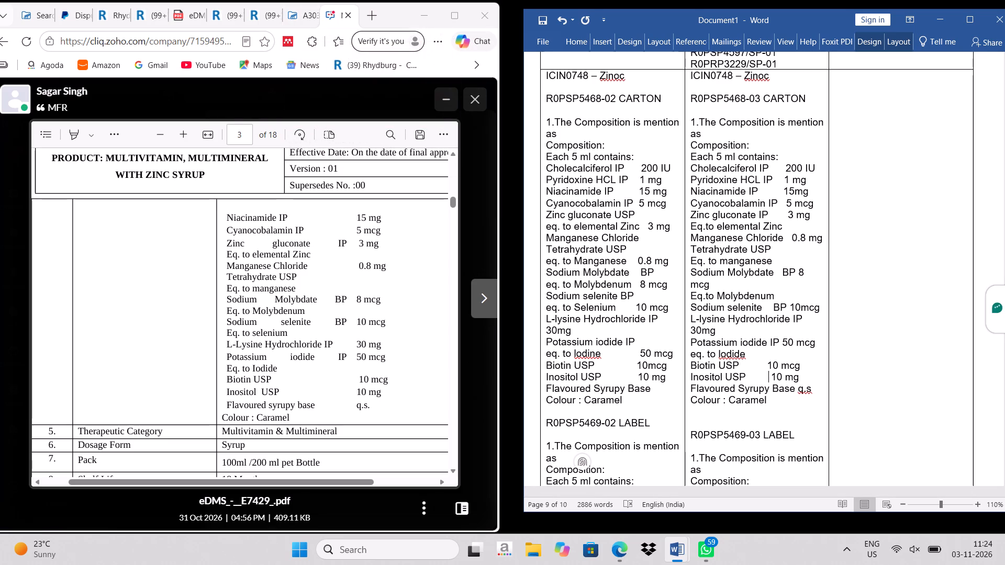
Switch to the main Cliq window and read the new messages in the Canteen Meal Information chat.
left_click(427, 13)
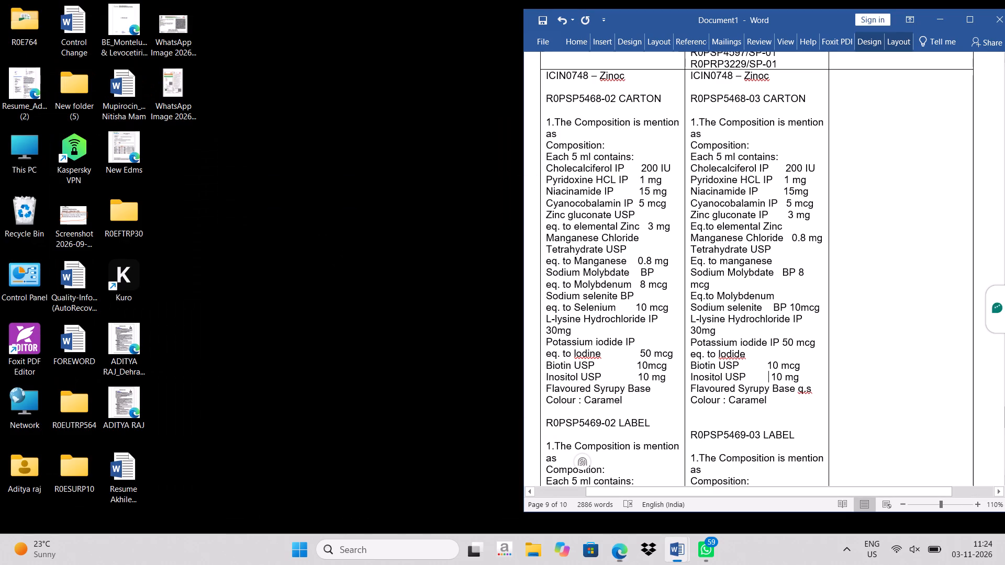
left_click(571, 482)
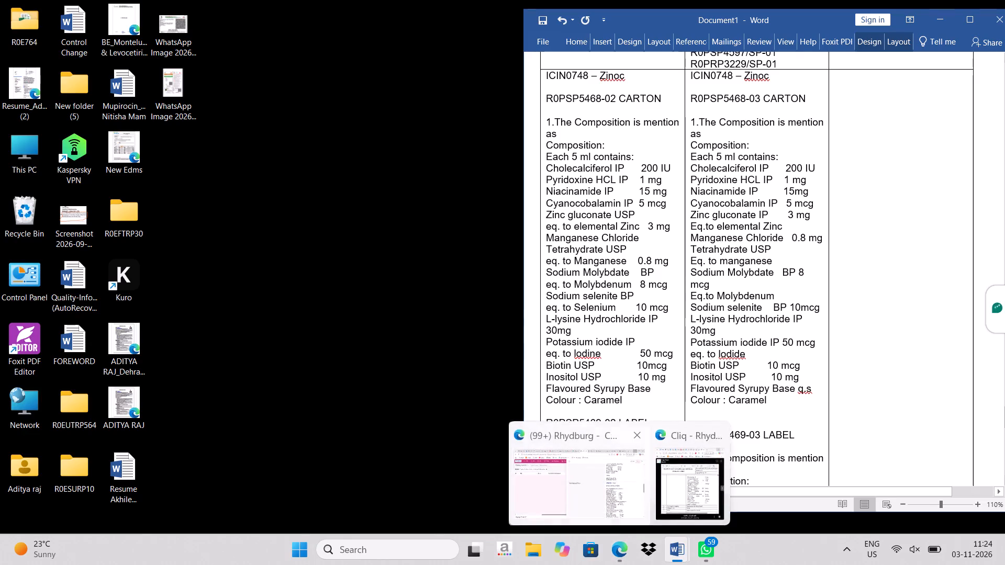
left_click(51, 7)
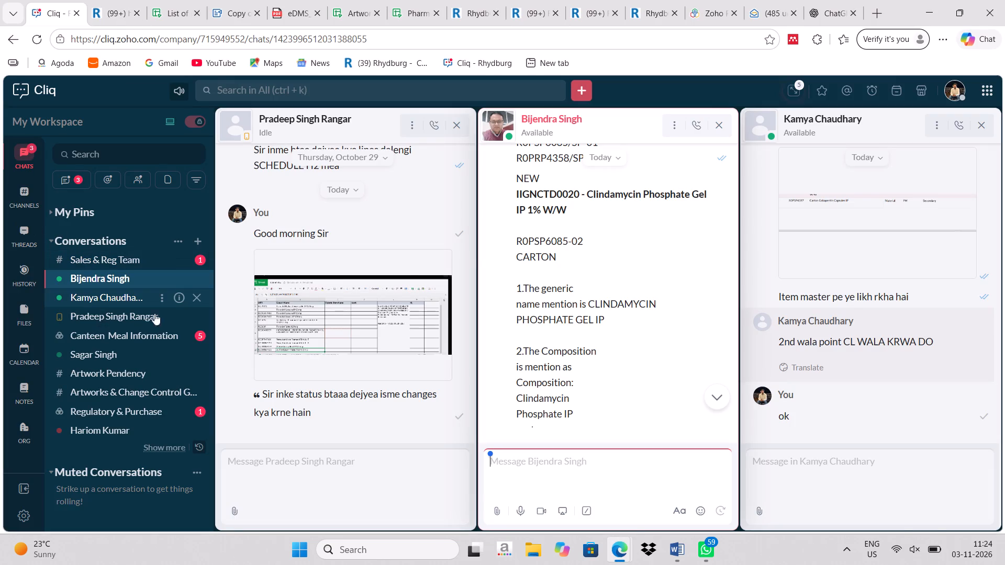
left_click(113, 342)
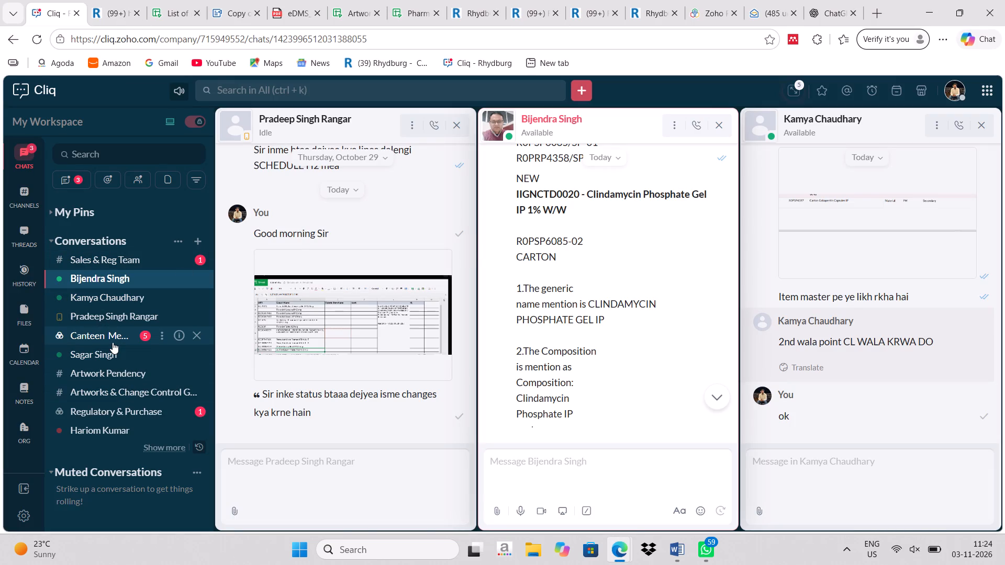
scroll(359, 346, "down", 7)
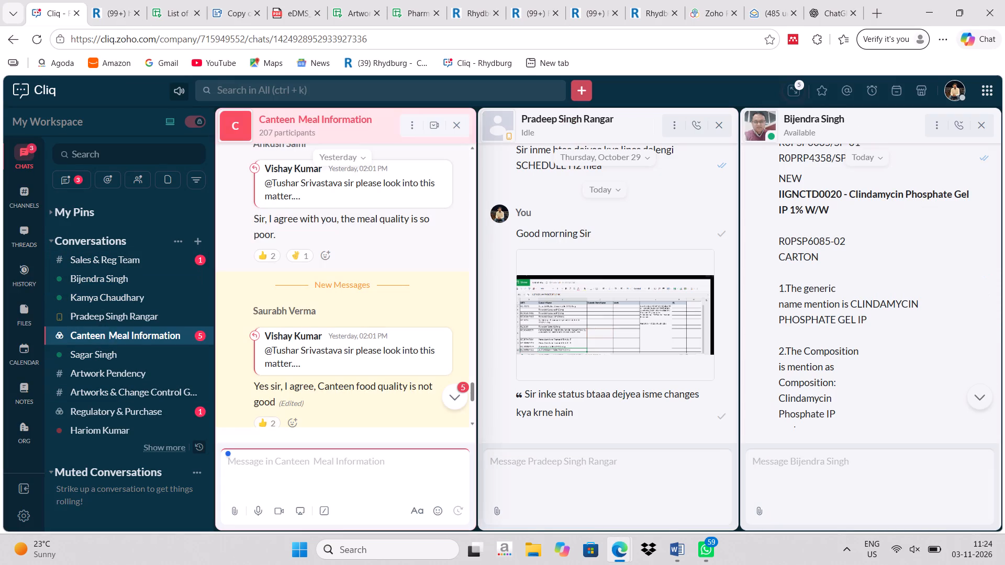
scroll(326, 230, "down", 7)
scroll(318, 186, "down", 13)
scroll(304, 309, "down", 6)
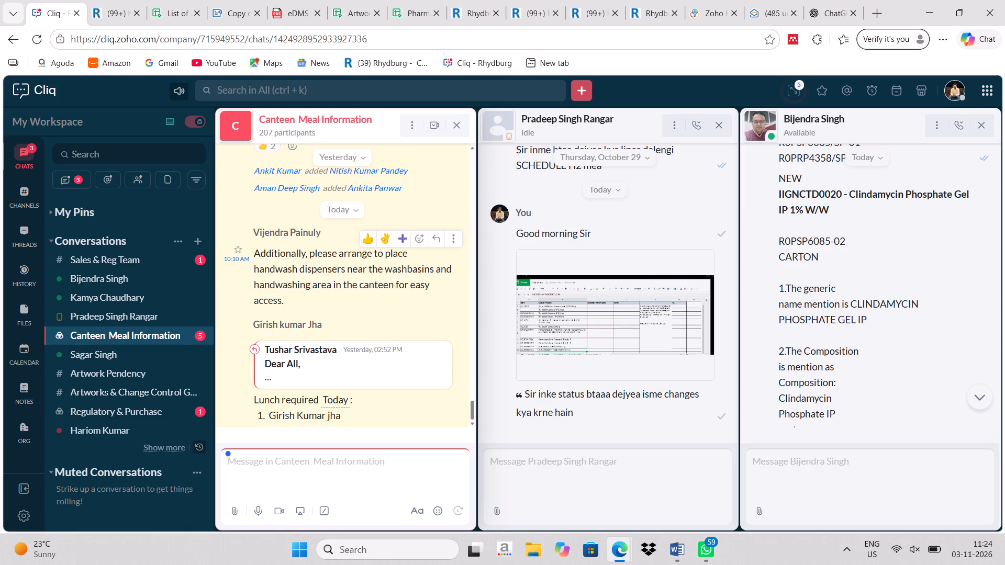
scroll(319, 285, "down", 13)
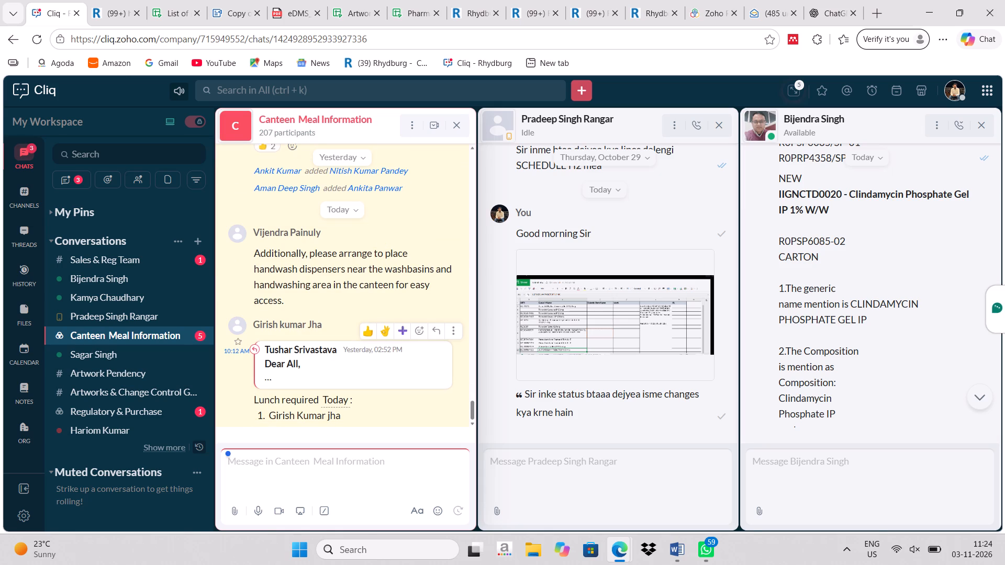
left_click(302, 411)
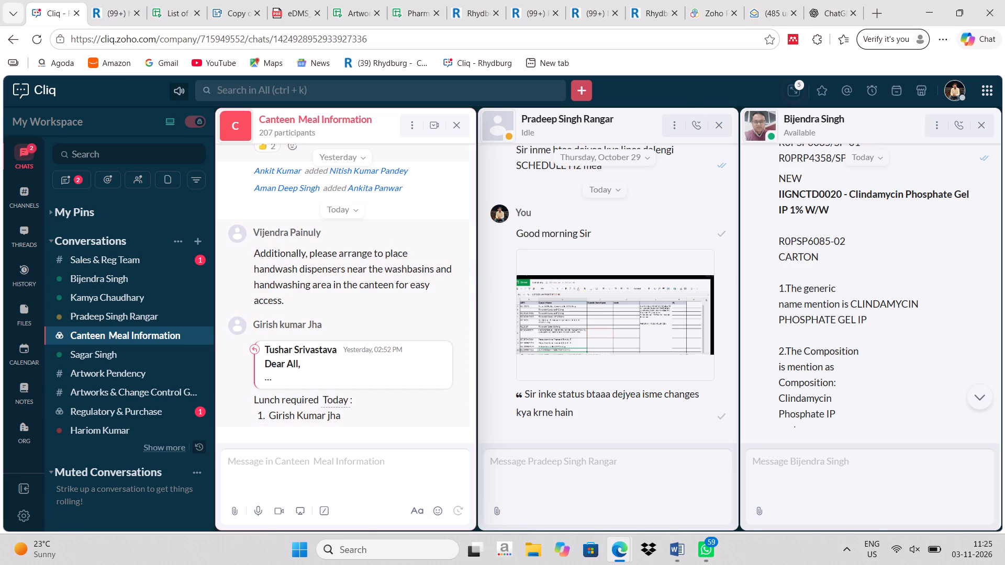
Read the new message in the Sales & Reg Team channel, returning to the master formula record beside the Word table.
left_click(85, 266)
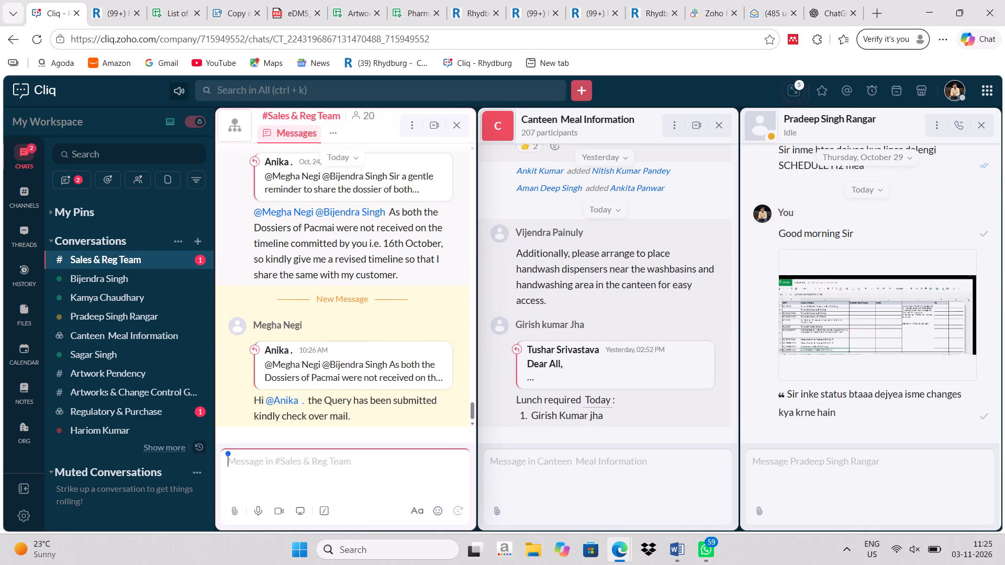
scroll(356, 314, "down", 2)
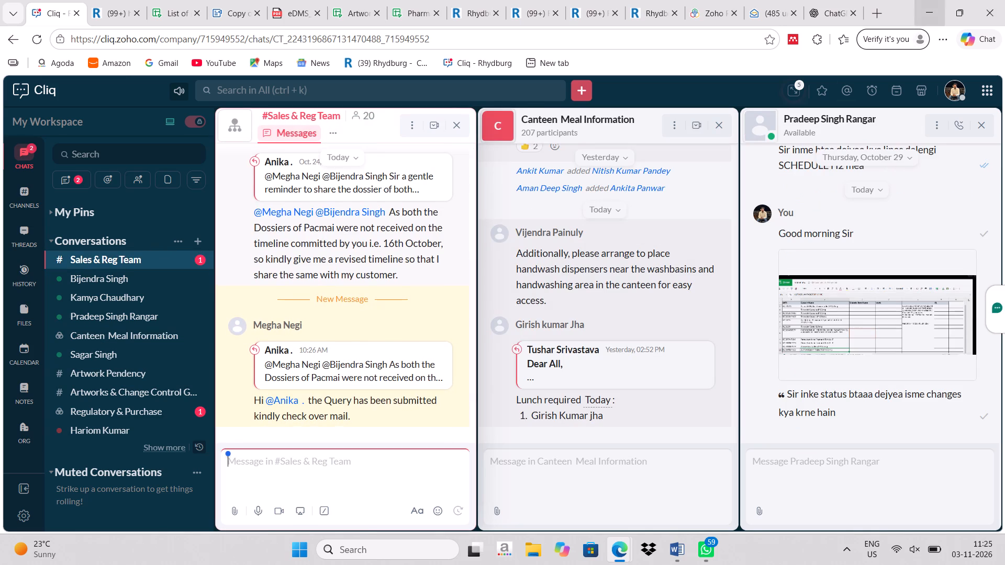
left_click(935, 10)
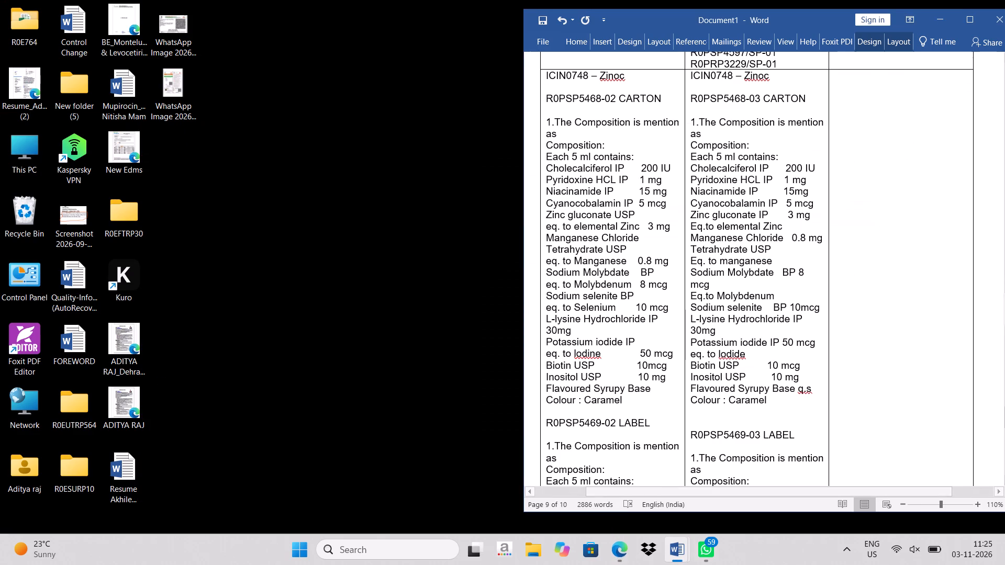
left_click(663, 508)
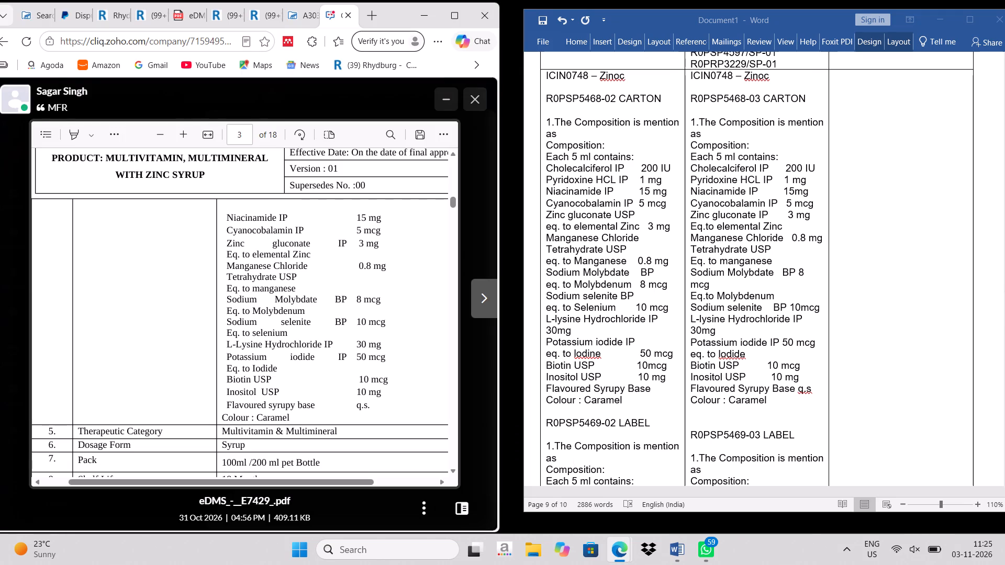
Replace the R0PSP5469-03 label's composition text with a copy of the R0PSP5468-03 carton composition.
left_click(689, 121)
left_click_drag(691, 122, 761, 406)
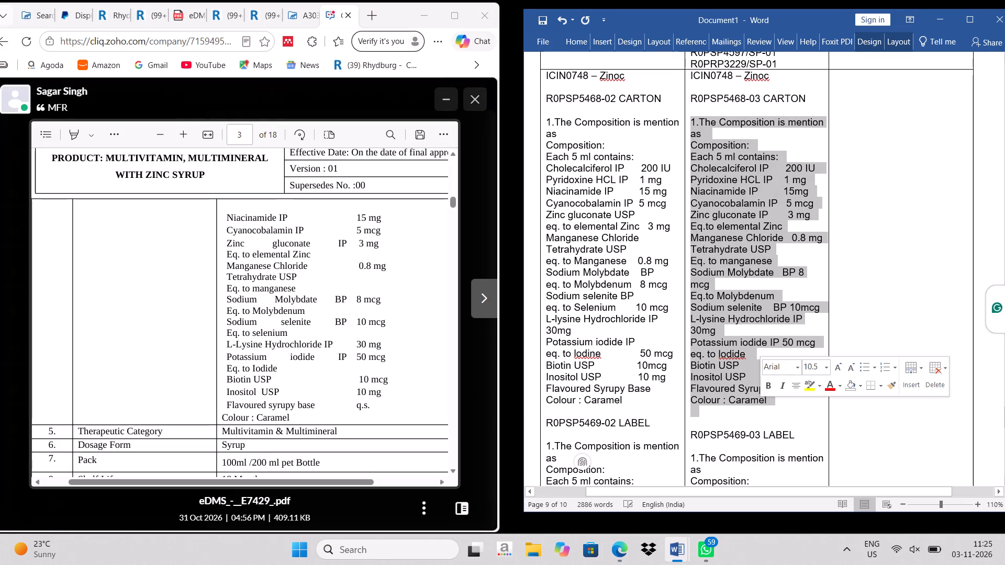
right_click(722, 333)
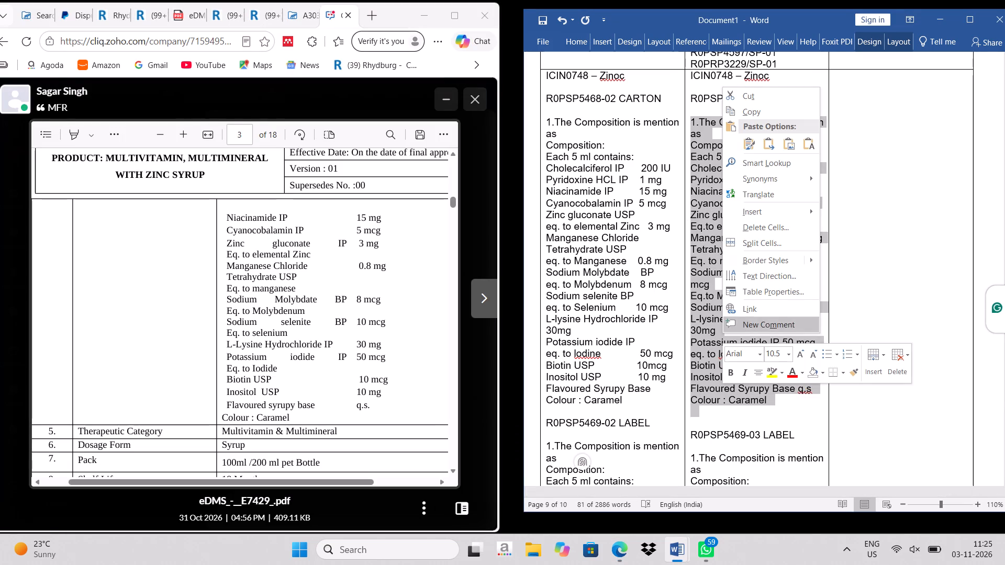
left_click(756, 110)
scroll(885, 251, "down", 6)
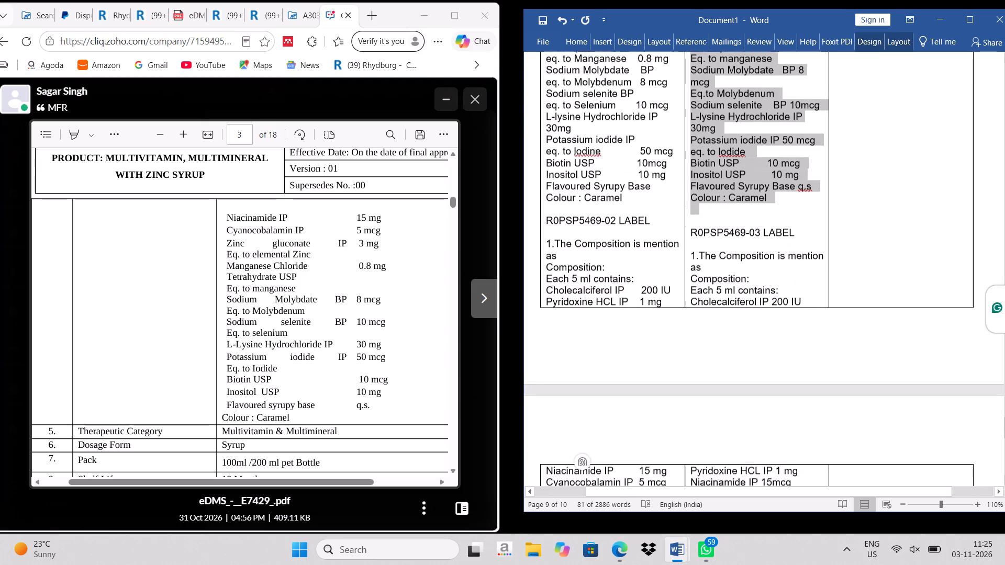
left_click_drag(694, 251, 719, 374)
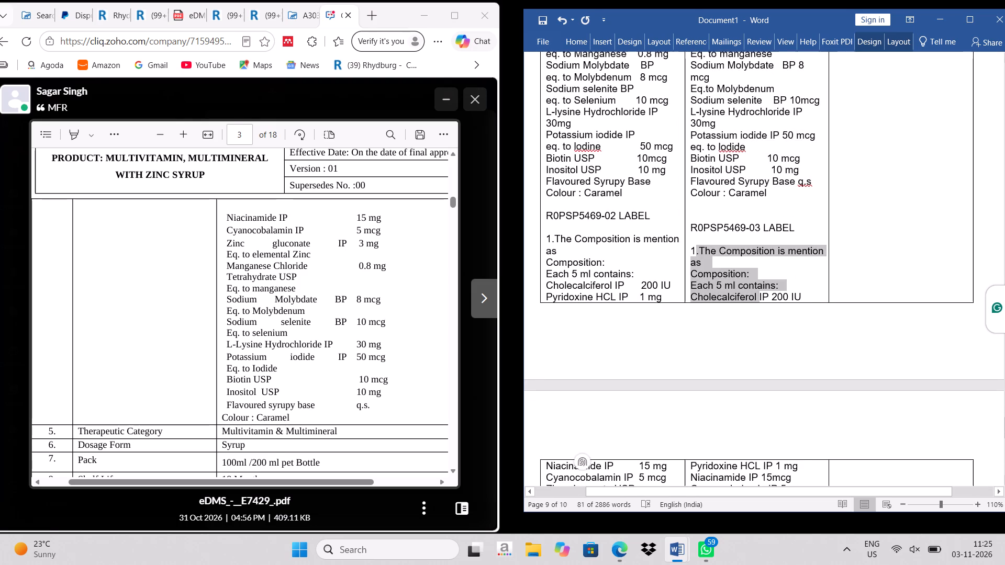
left_click_drag(719, 374, 749, 487)
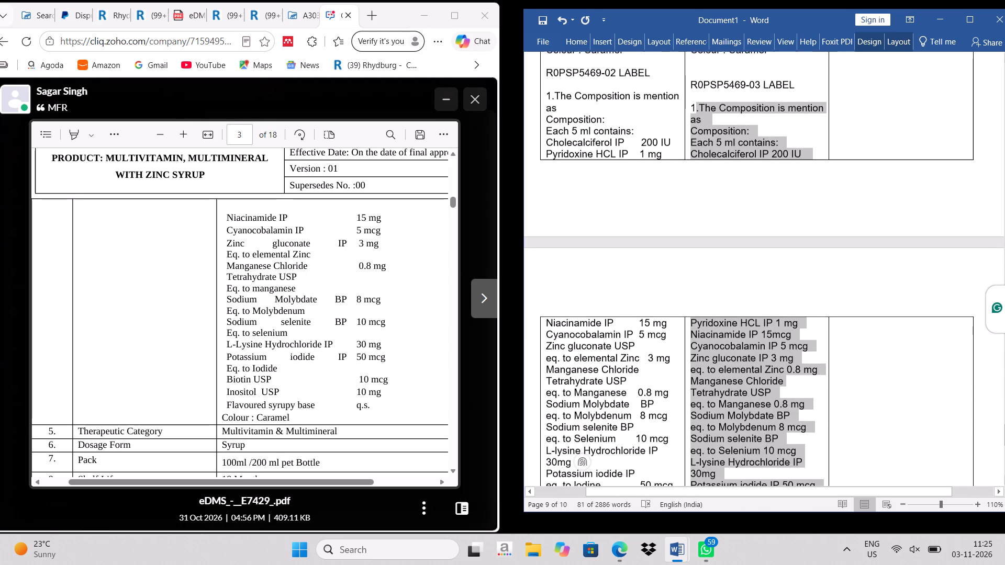
left_click_drag(749, 487, 764, 393)
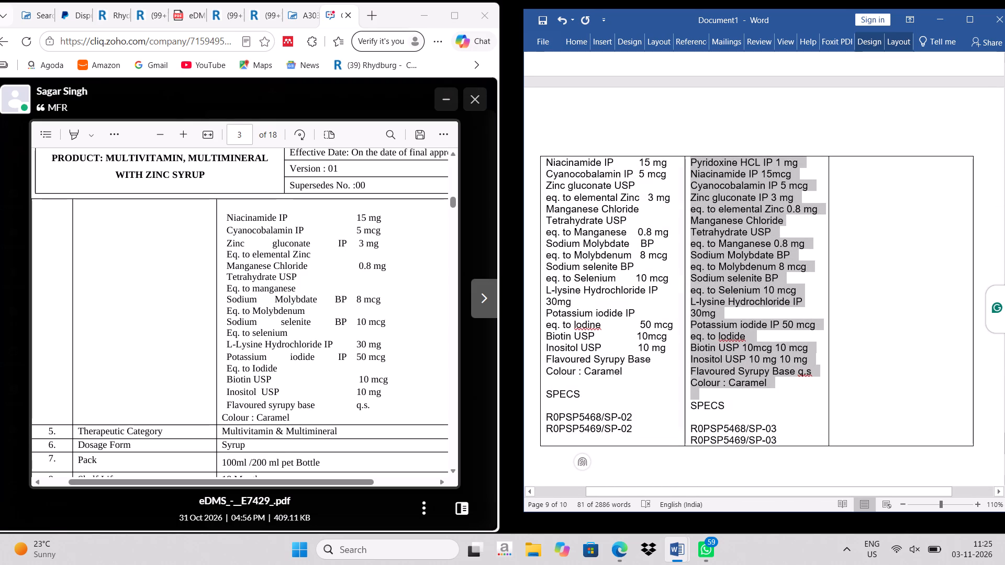
left_click_drag(764, 393, 766, 394)
key("ctrl+v")
Remove the extra "1" from the item number before "The Composition is mention as" under R0PSP5469-03 LABEL.
scroll(787, 273, "up", 5)
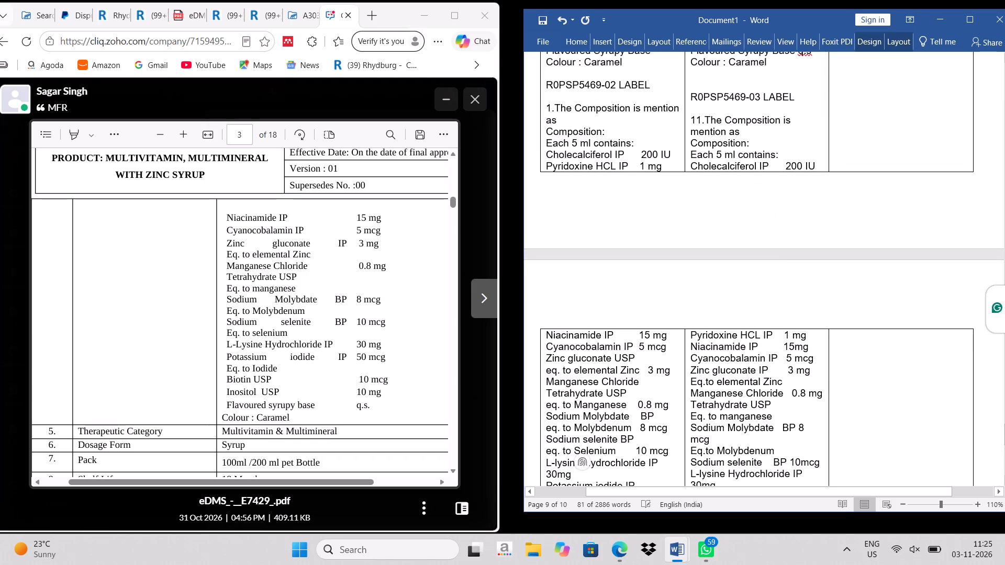
left_click(701, 121)
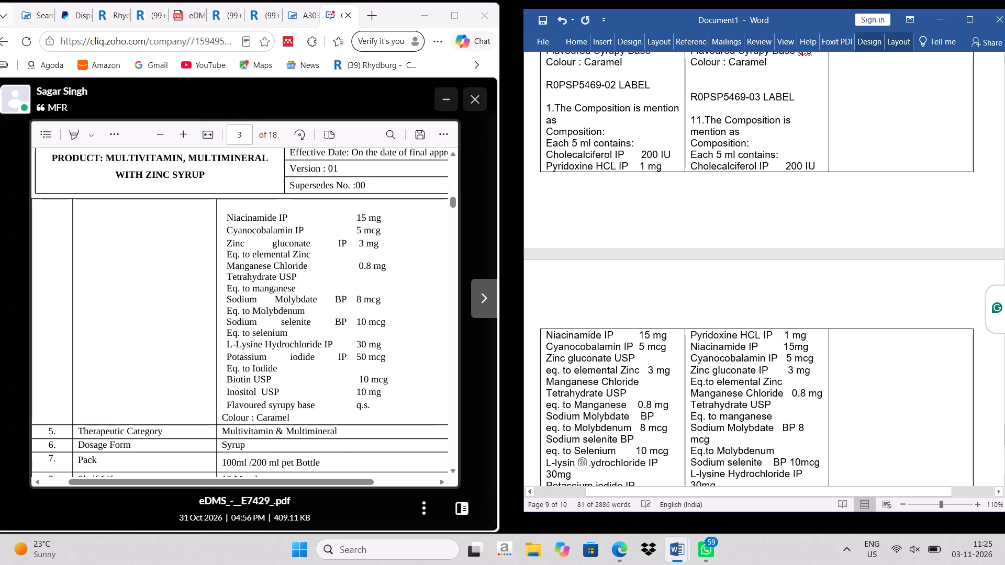
key("BackSpace")
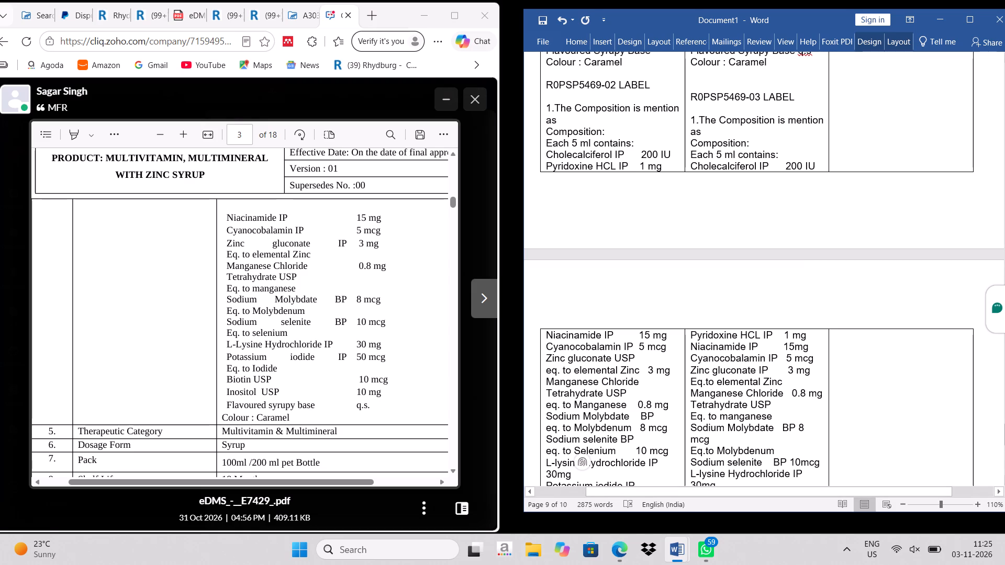
Delete the extra blank line above the R0PSP5469-03 LABEL heading so it lines up with R0PSP5469-02 LABEL.
scroll(811, 161, "up", 11)
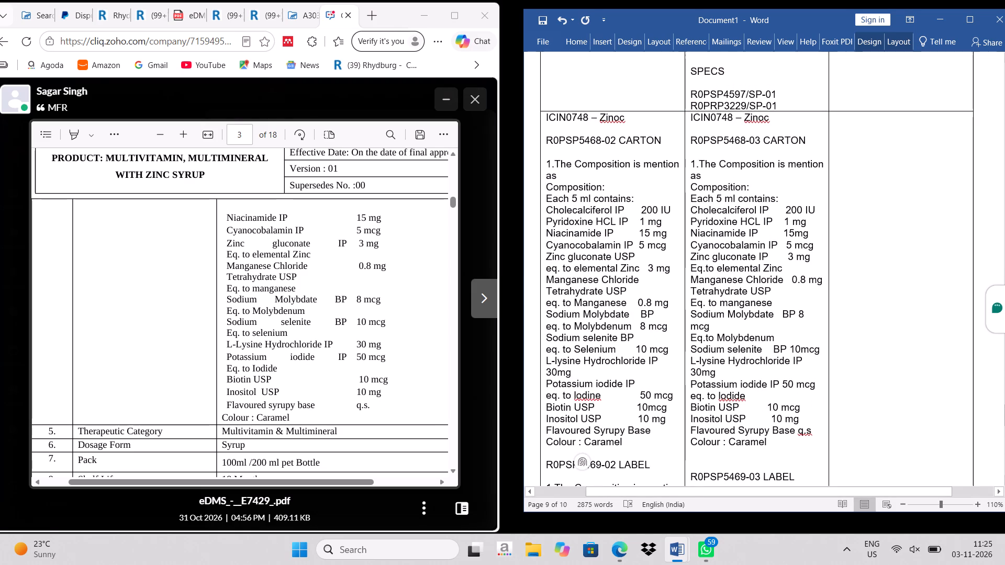
scroll(767, 256, "down", 2)
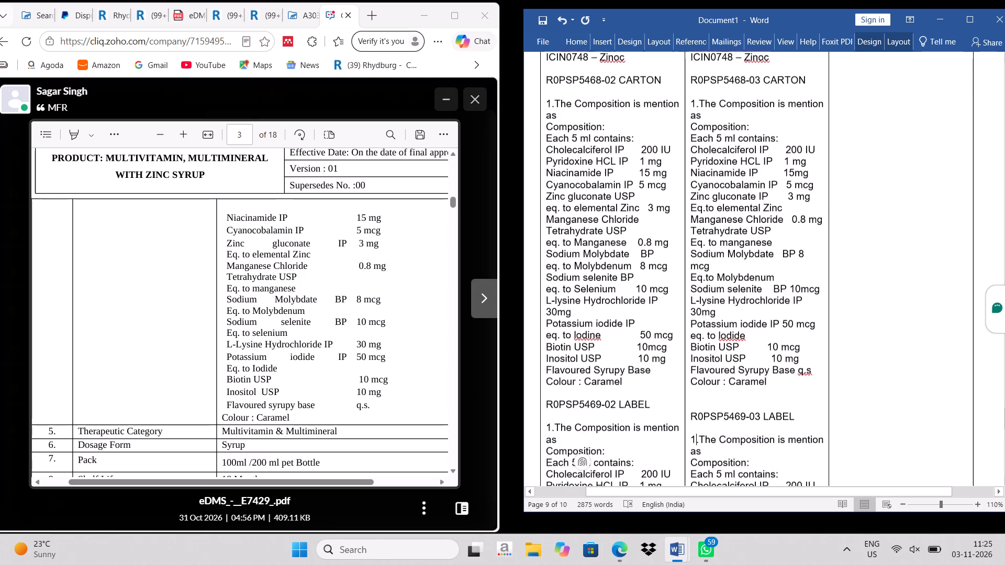
scroll(767, 258, "down", 1)
scroll(694, 305, "down", 1)
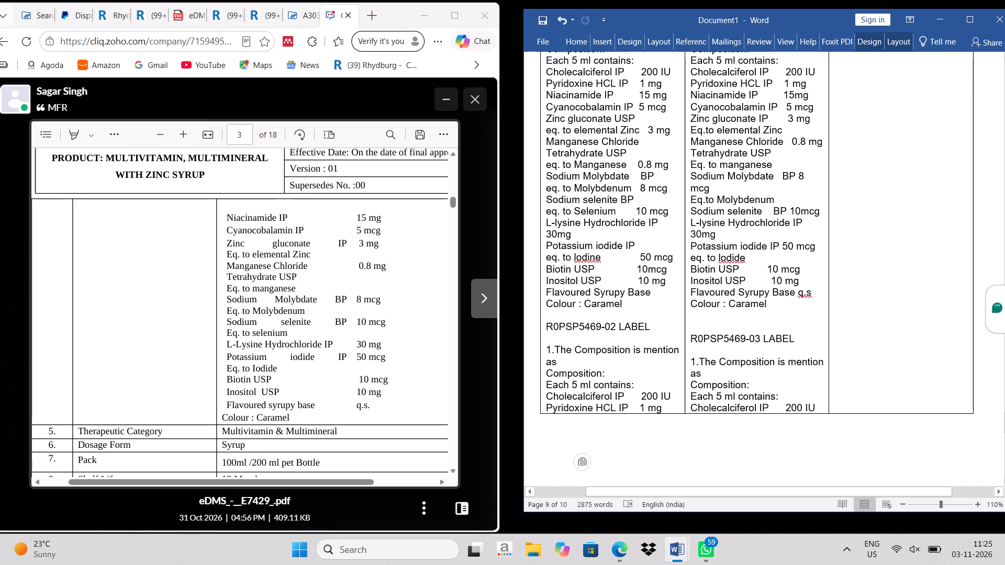
left_click(693, 337)
key("BackSpace")
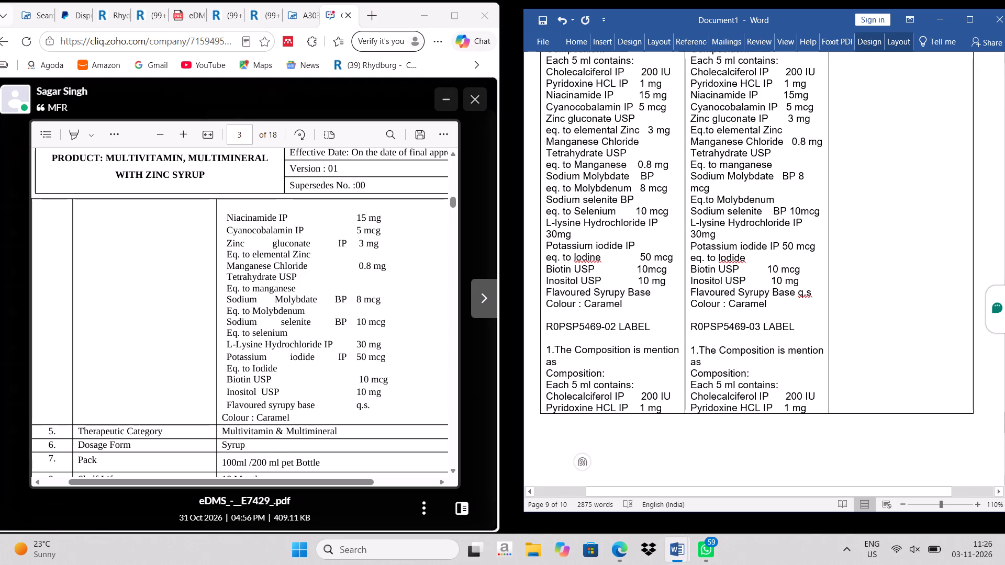
Check the new Zinoc carton and label compositions against the label claim in the master formula record.
scroll(880, 157, "up", 1)
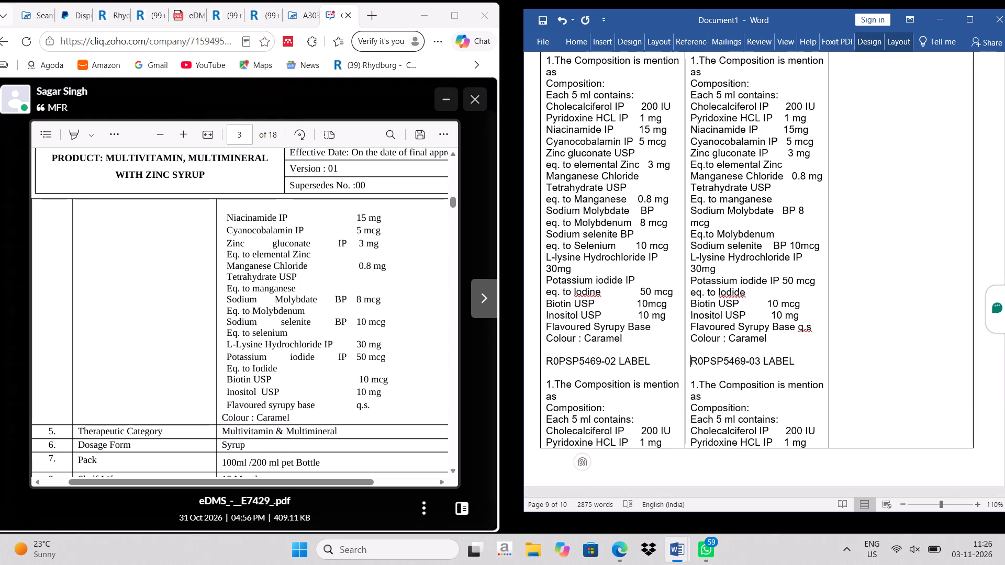
scroll(465, 226, "up", 4)
scroll(363, 237, "up", 5)
scroll(358, 246, "down", 1)
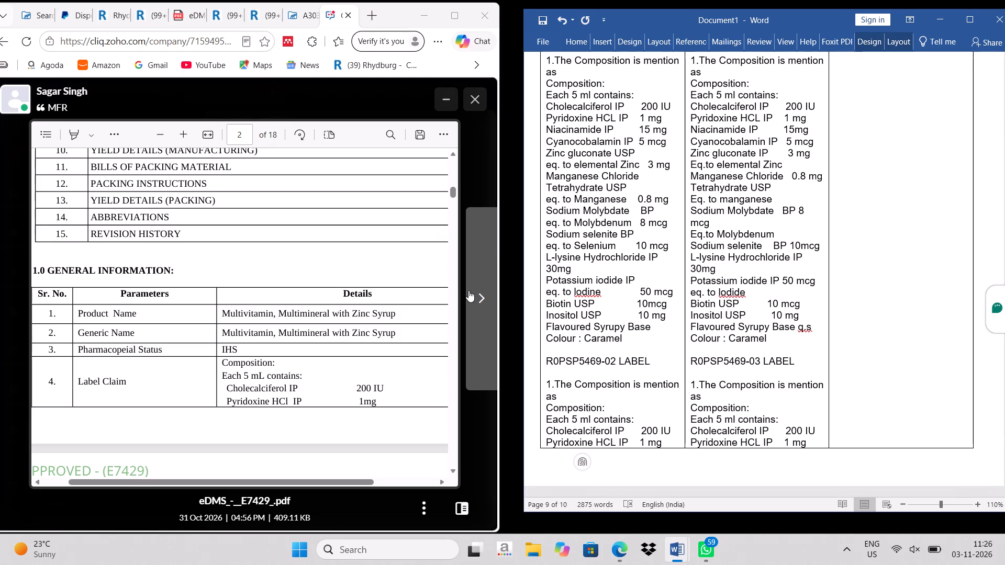
scroll(468, 290, "down", 3)
scroll(324, 299, "down", 8)
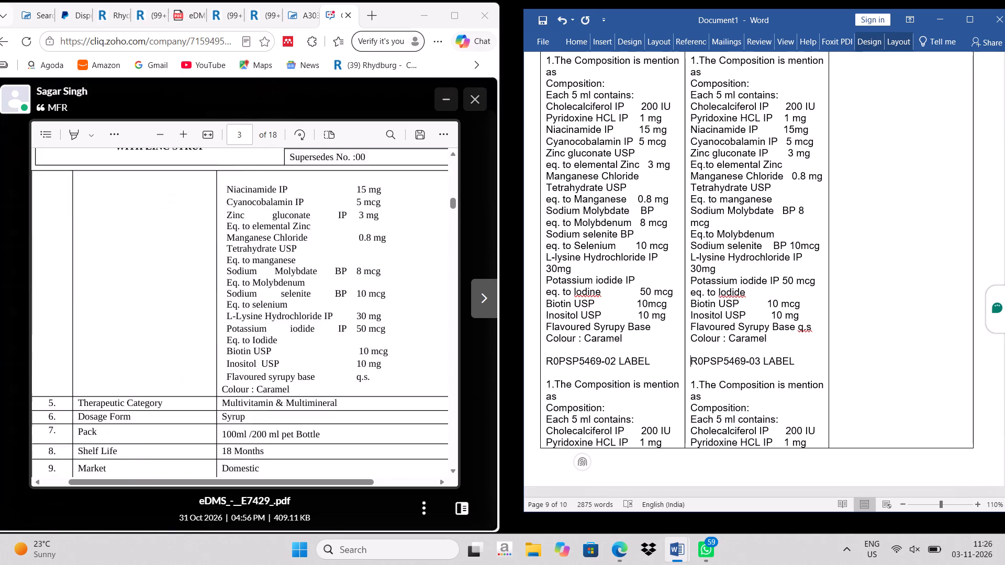
scroll(326, 296, "up", 1)
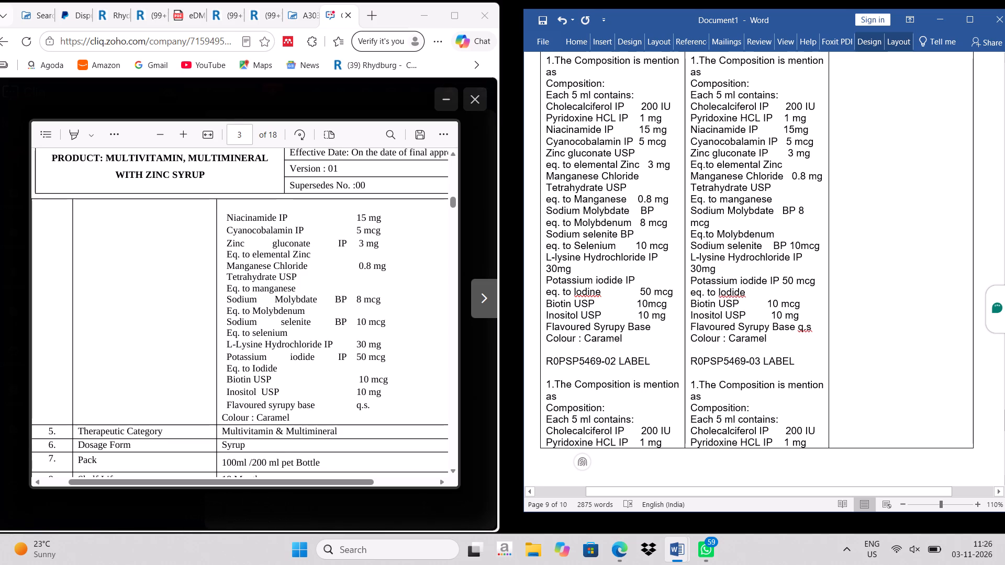
scroll(868, 359, "down", 10)
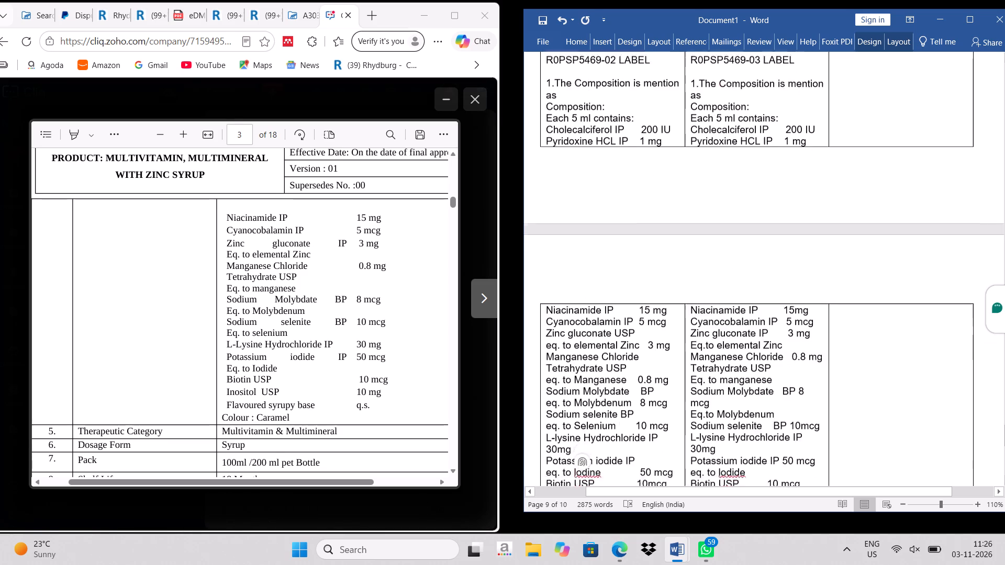
scroll(846, 327, "down", 5)
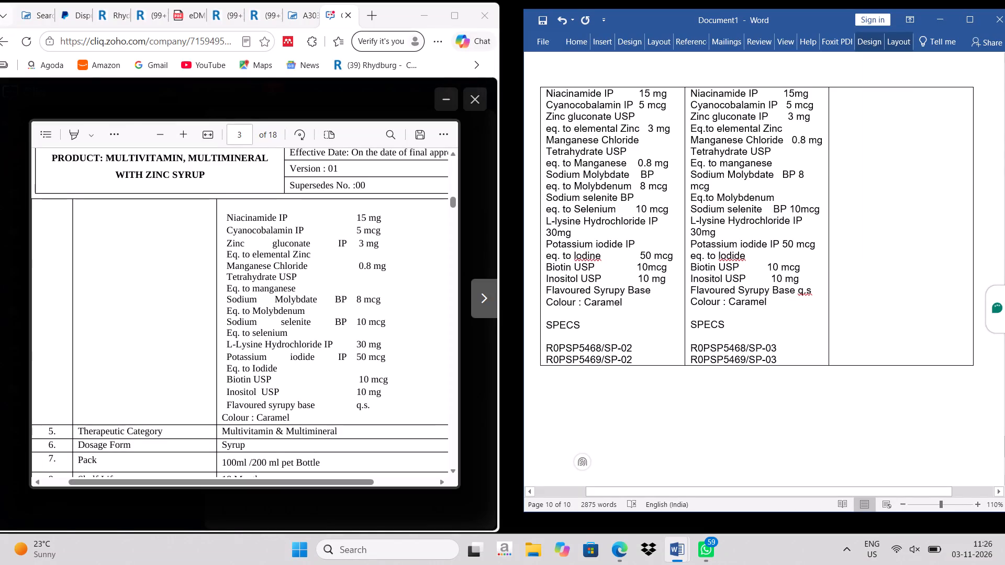
Copy the full current-state entry for ICIN0748 – Zinoc, beginning with R0PSP5468-02 CARTON, from the comparison table.
scroll(803, 323, "up", 18)
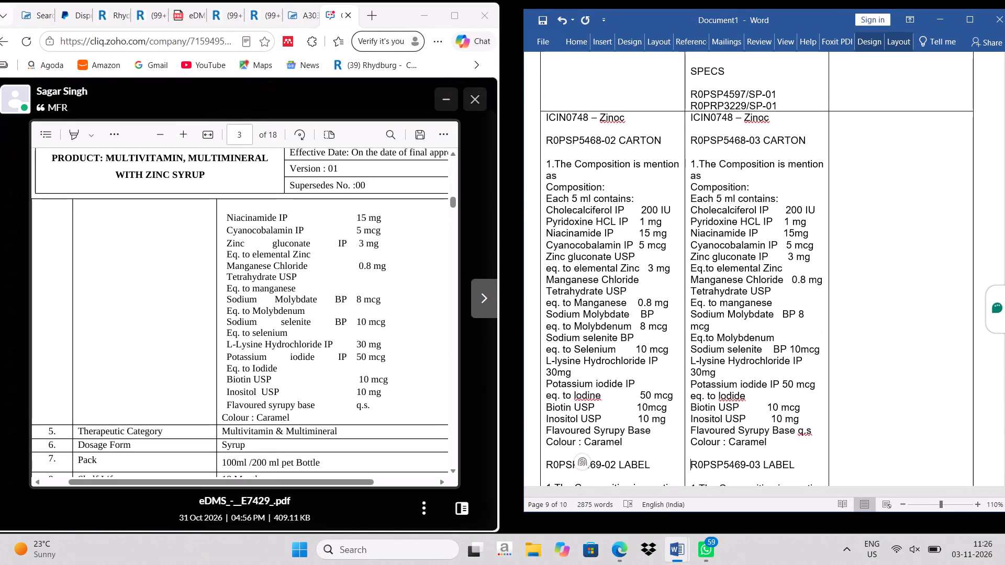
left_click(545, 119)
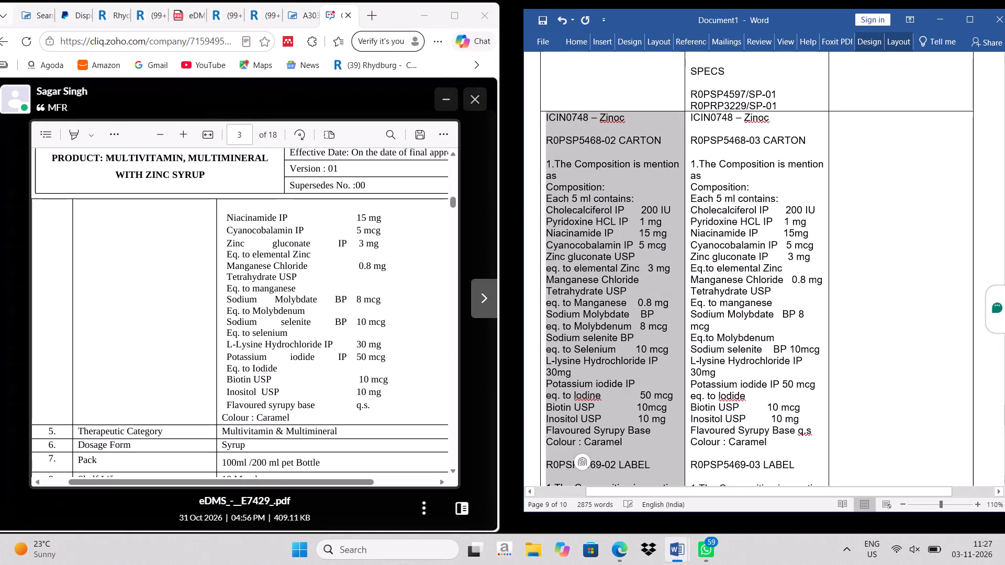
key("ctrl+c")
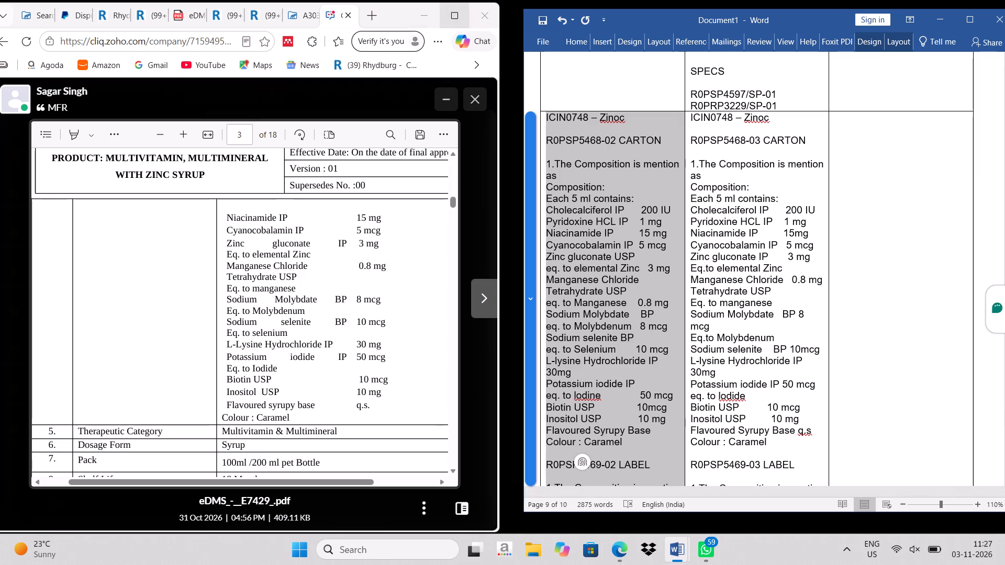
Switch to the Change Control report in the browser and open Zinoc record CL10259 for editing.
left_click(451, 16)
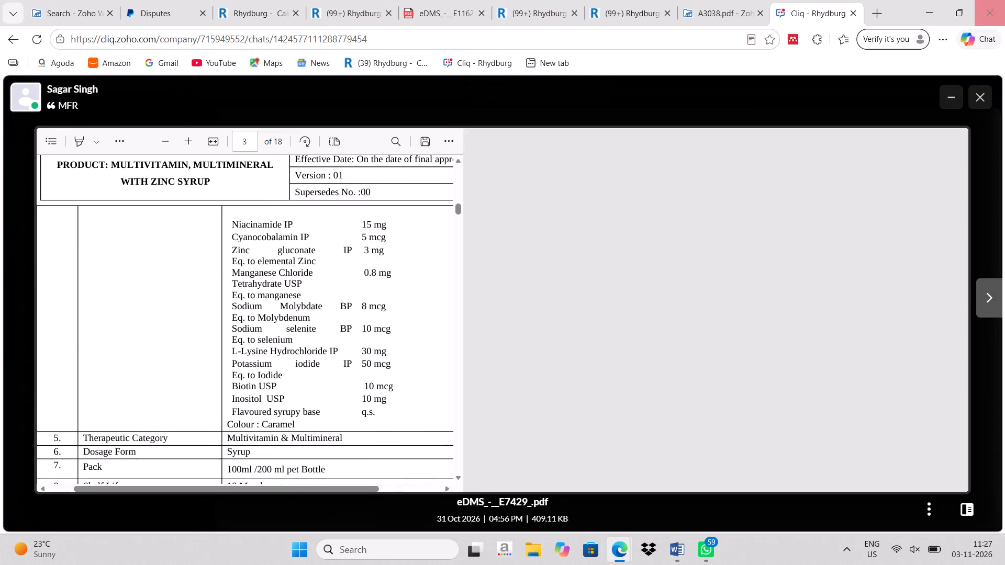
left_click(938, 7)
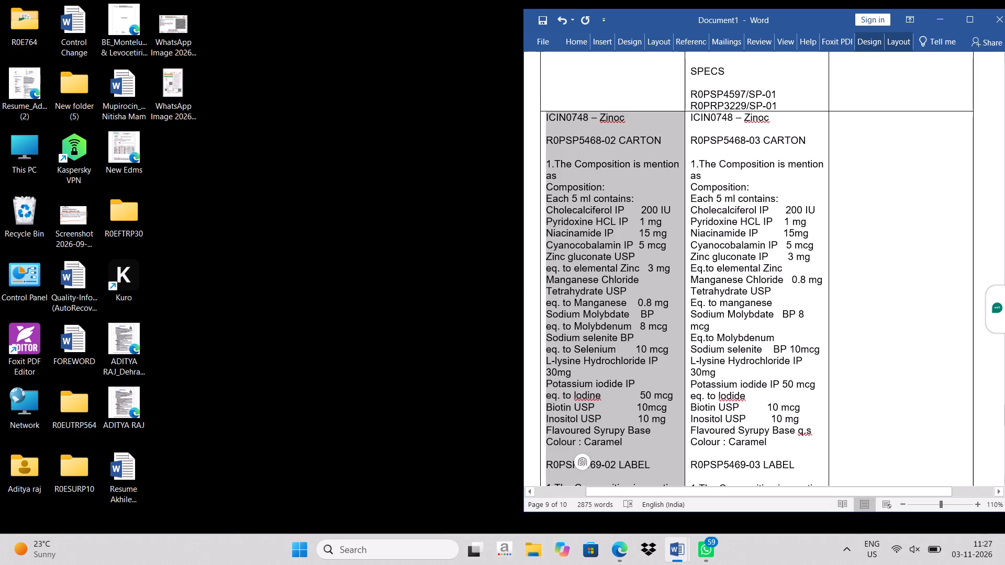
left_click(568, 484)
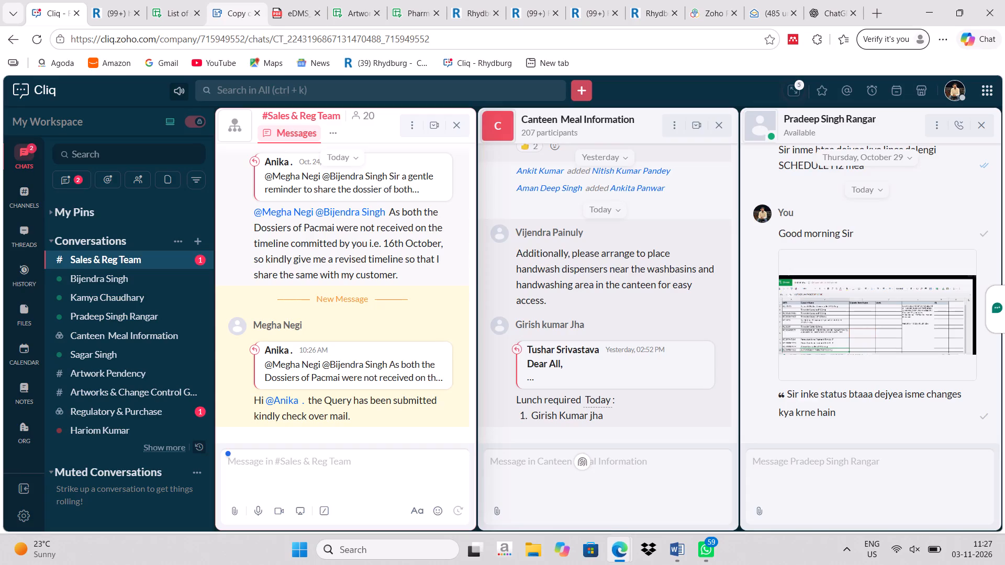
left_click(483, 18)
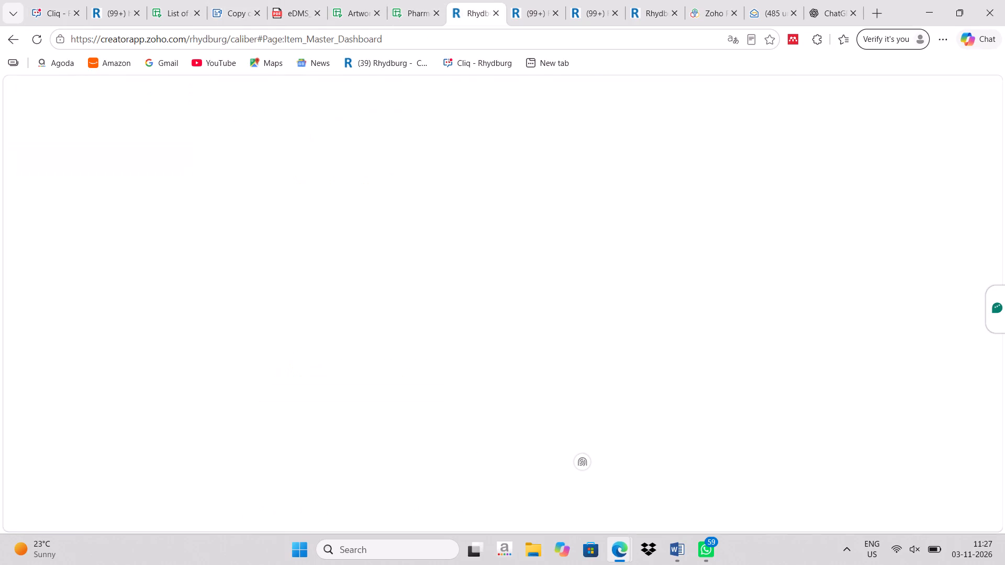
left_click(530, 10)
scroll(823, 234, "up", 2)
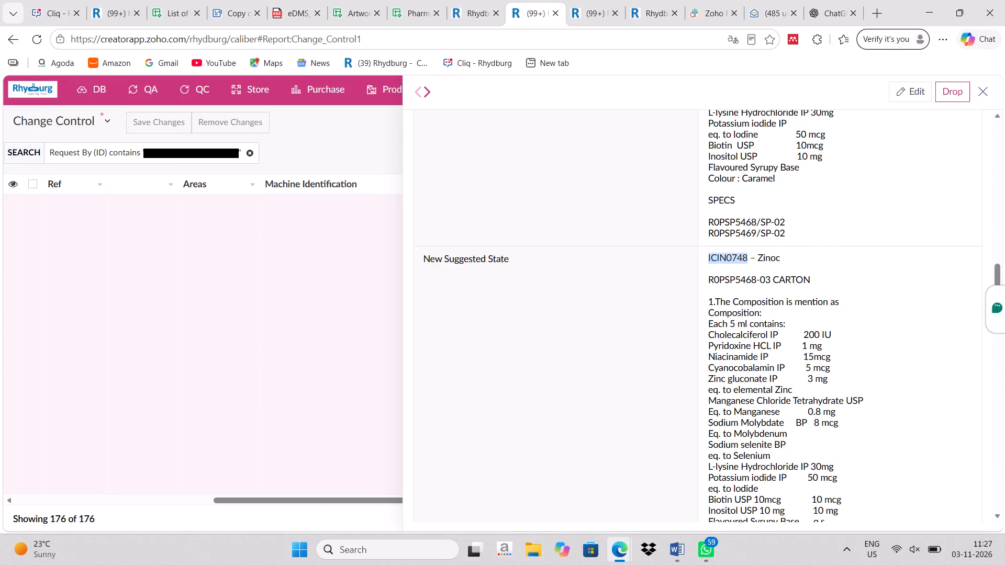
scroll(835, 232, "up", 1)
left_click(907, 91)
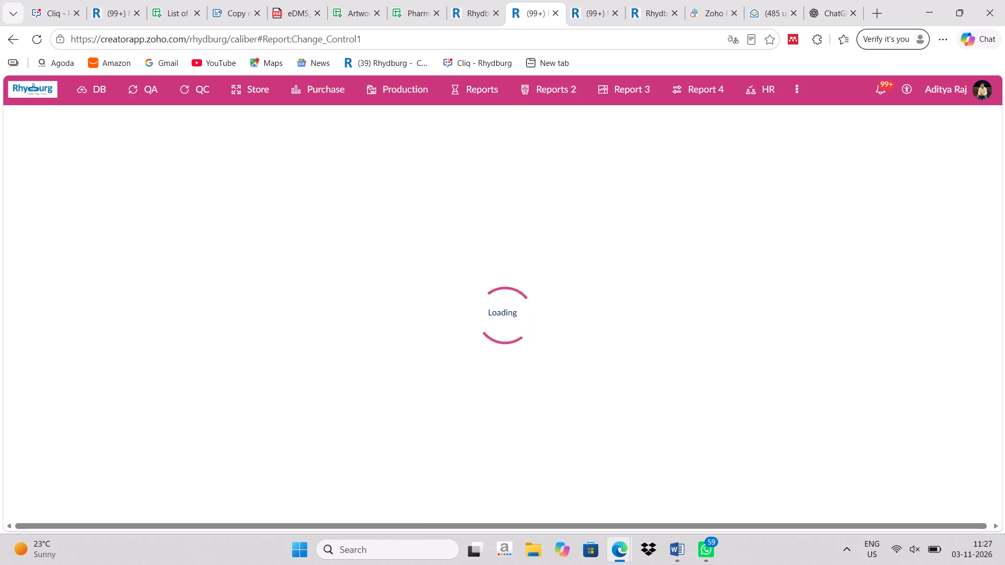
scroll(268, 370, "up", 1)
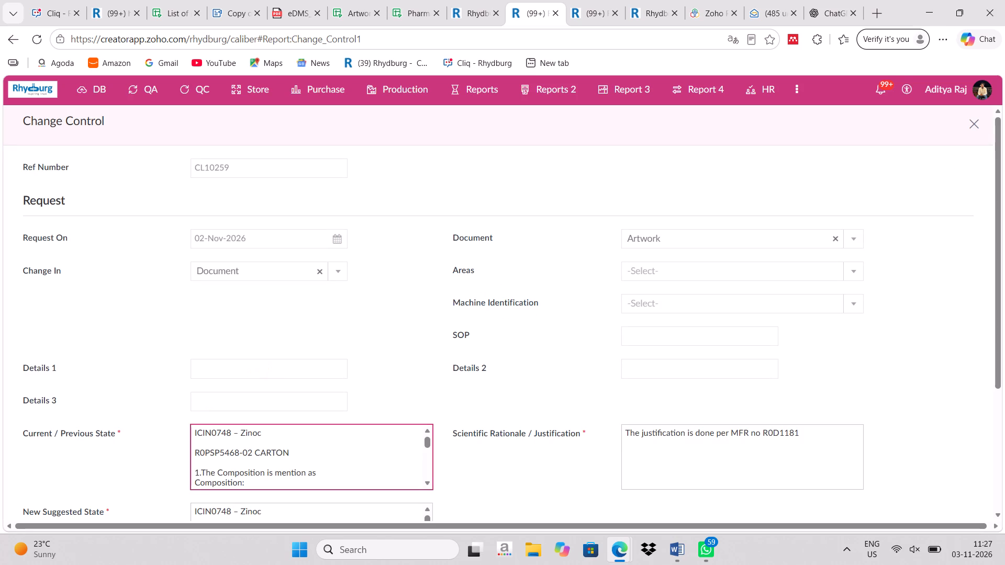
Replace the entire Current / Previous State text with the copied Zinoc entry and remove the trailing blank line.
left_click(192, 436)
left_click_drag(192, 436, 319, 382)
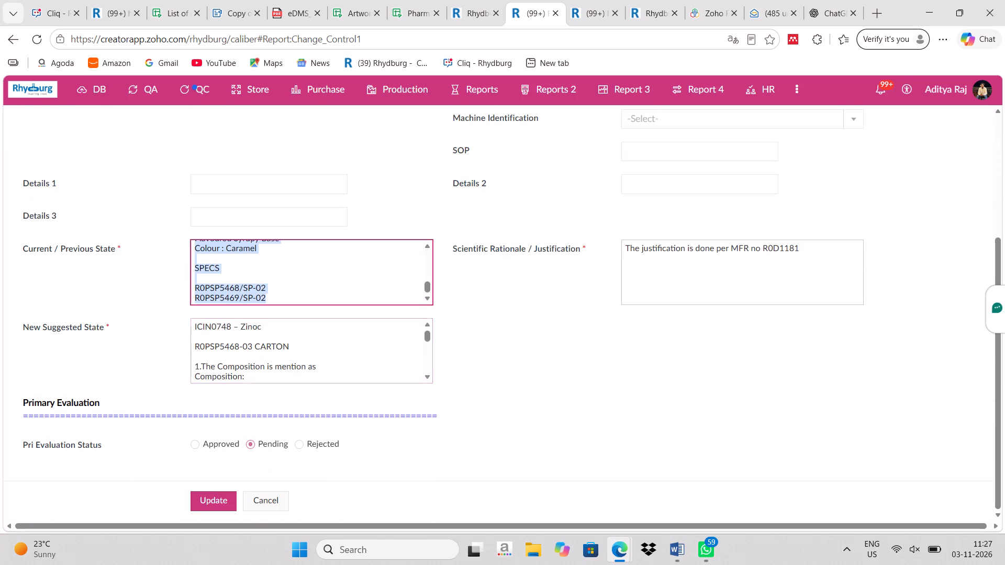
left_click_drag(319, 382, 318, 378)
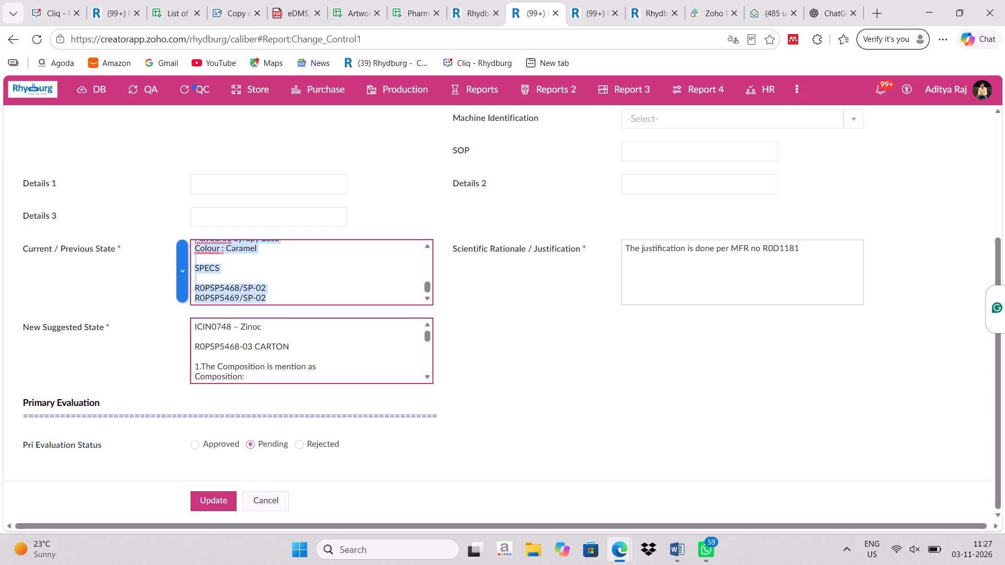
key("ctrl+v")
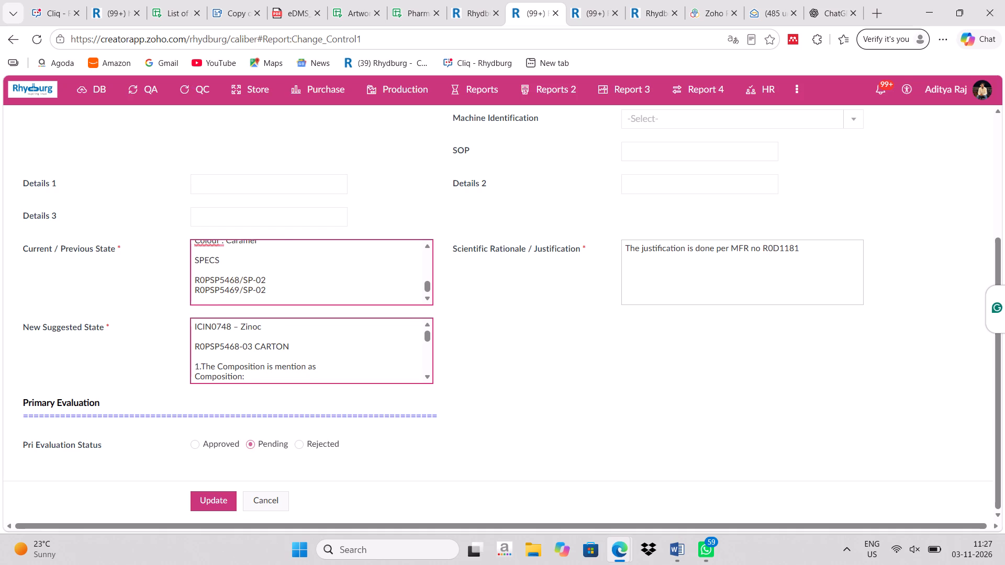
key("BackSpace")
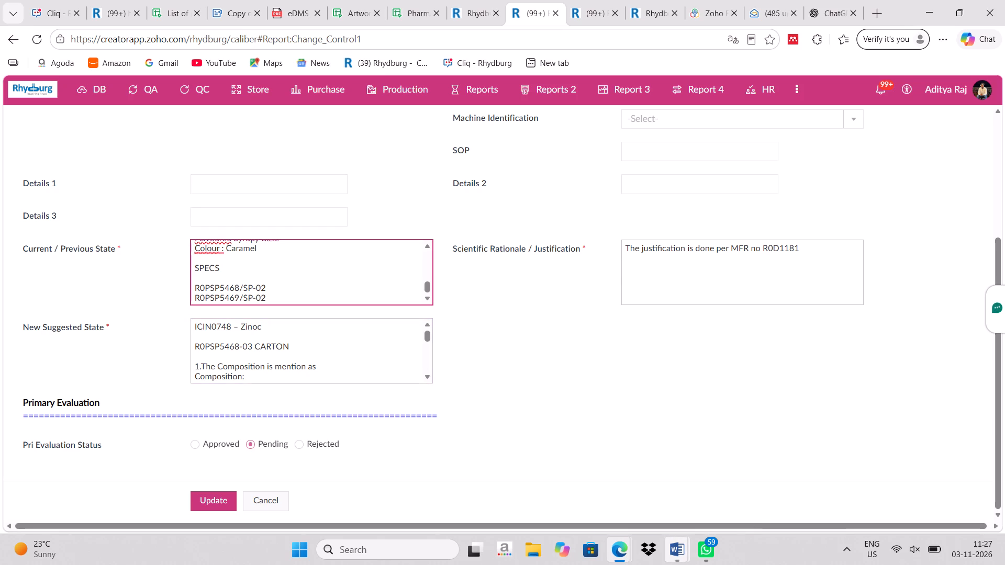
Replace the New Suggested State text with the R0PSP5468-03 Zinoc entry copied from the Word table, without a trailing blank line.
left_click(633, 479)
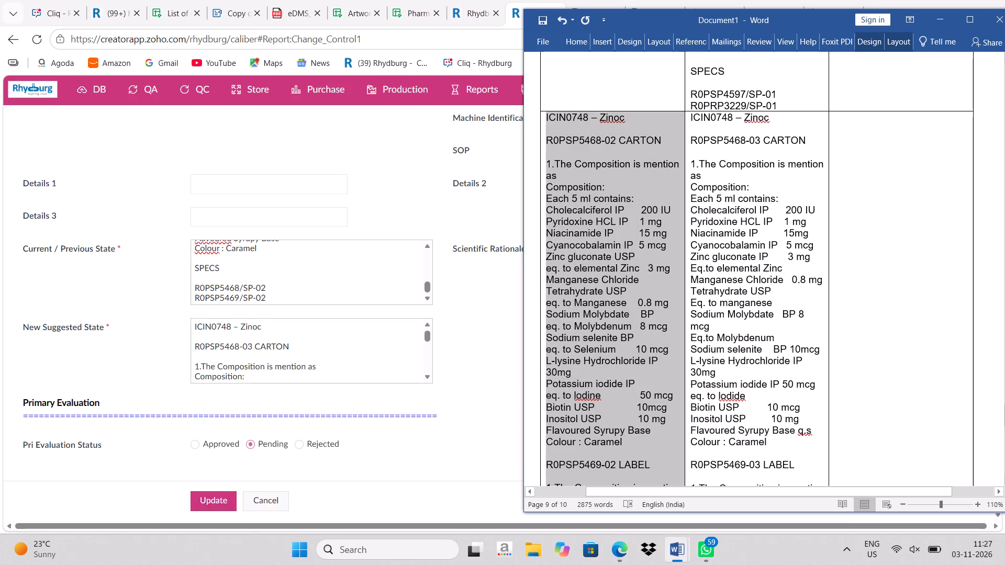
left_click(689, 114)
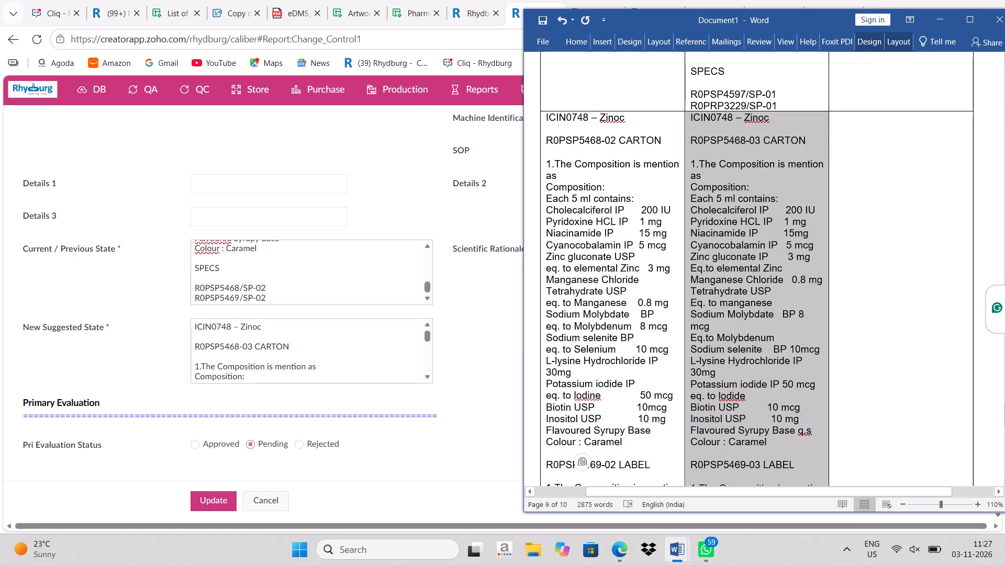
key("ctrl+c")
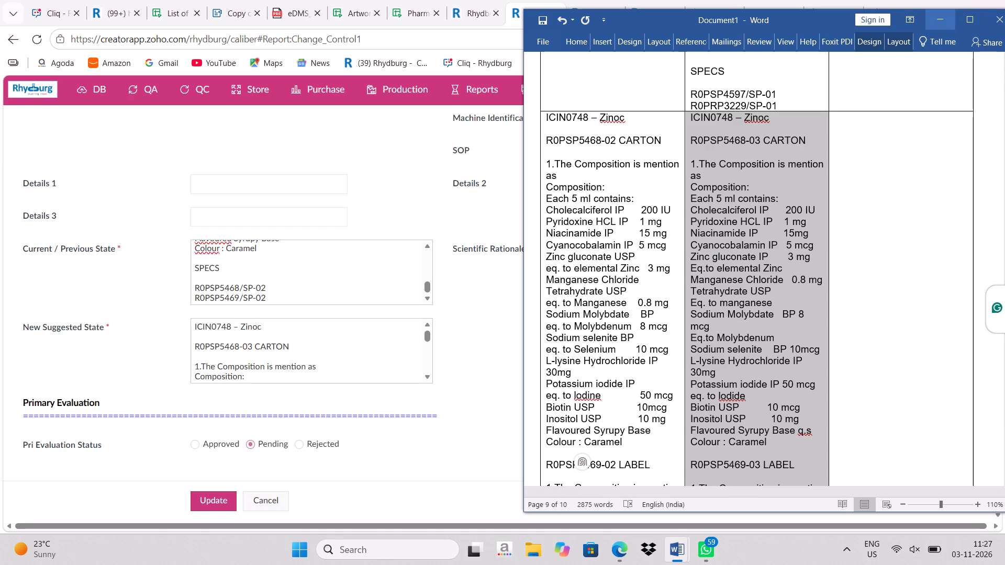
left_click(931, 19)
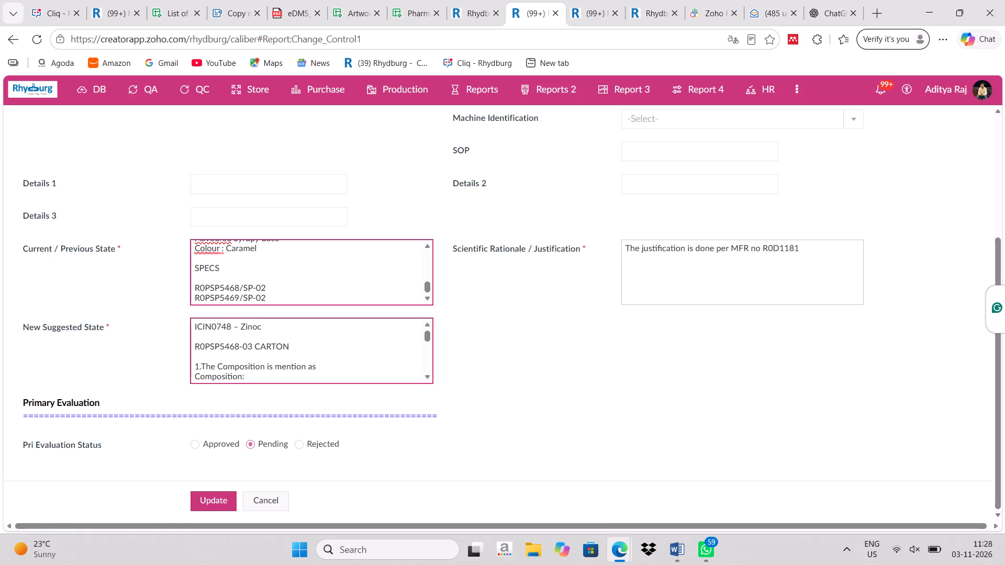
left_click_drag(194, 324, 284, 410)
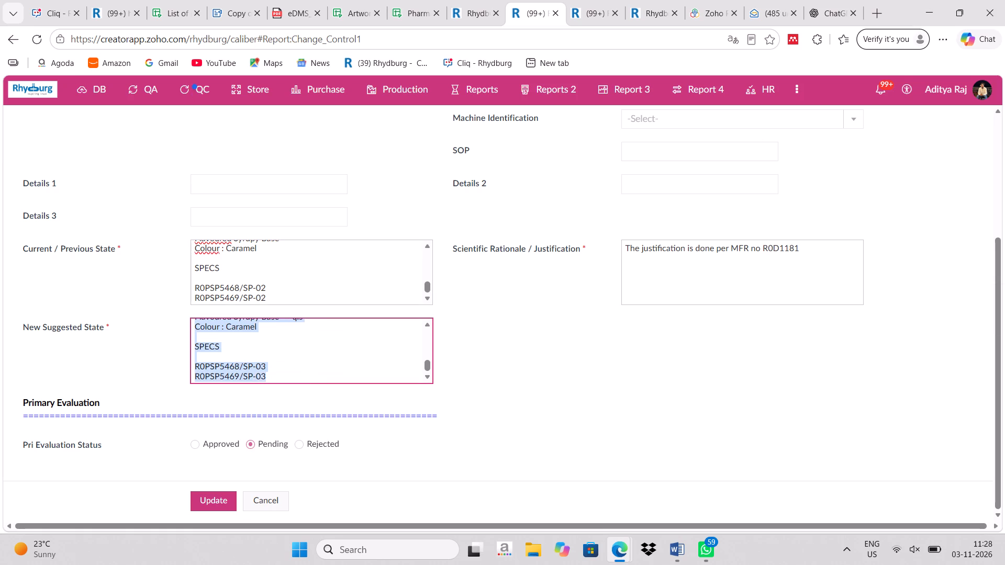
left_click_drag(284, 410, 281, 408)
key("ctrl+v")
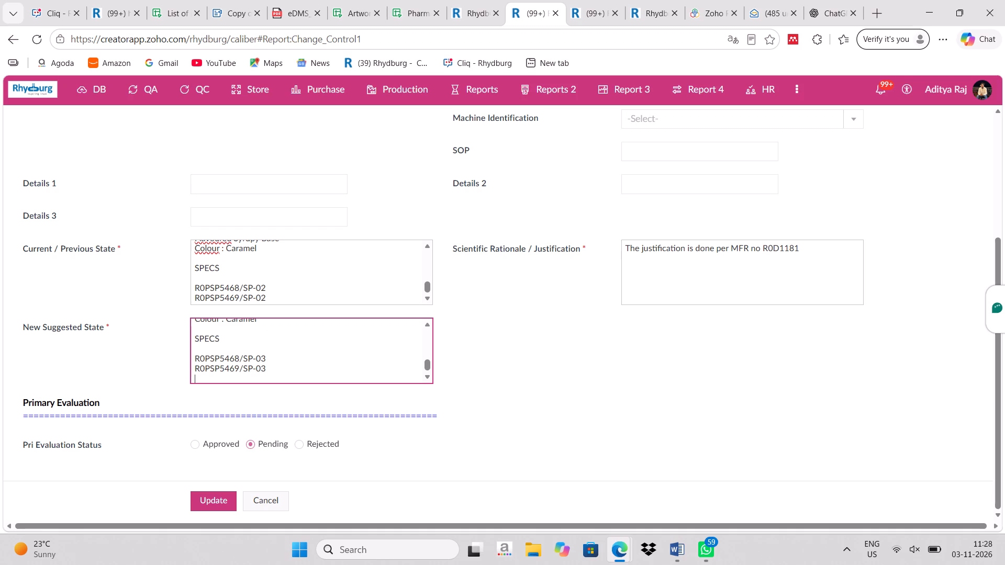
key("BackSpace")
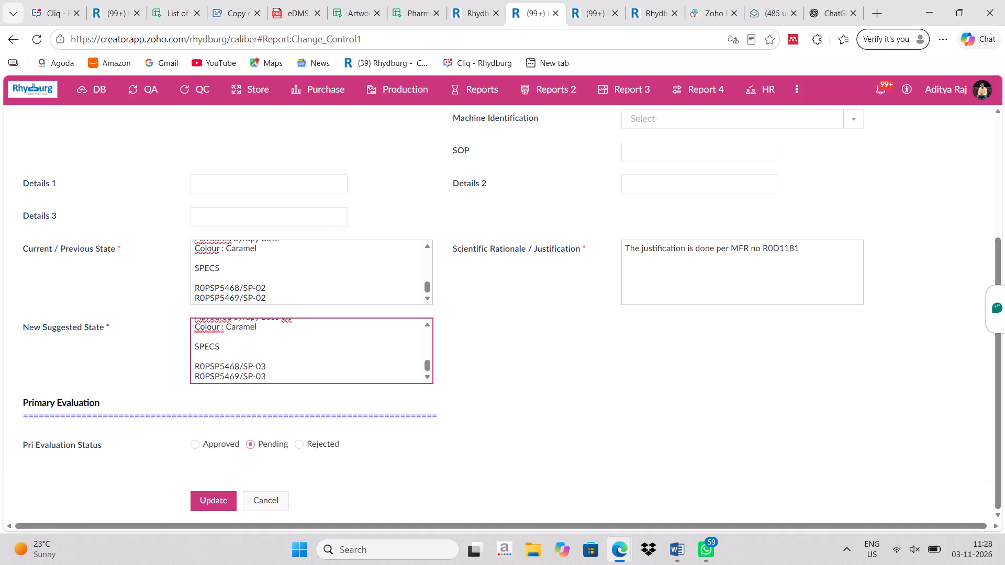
scroll(328, 362, "up", 1)
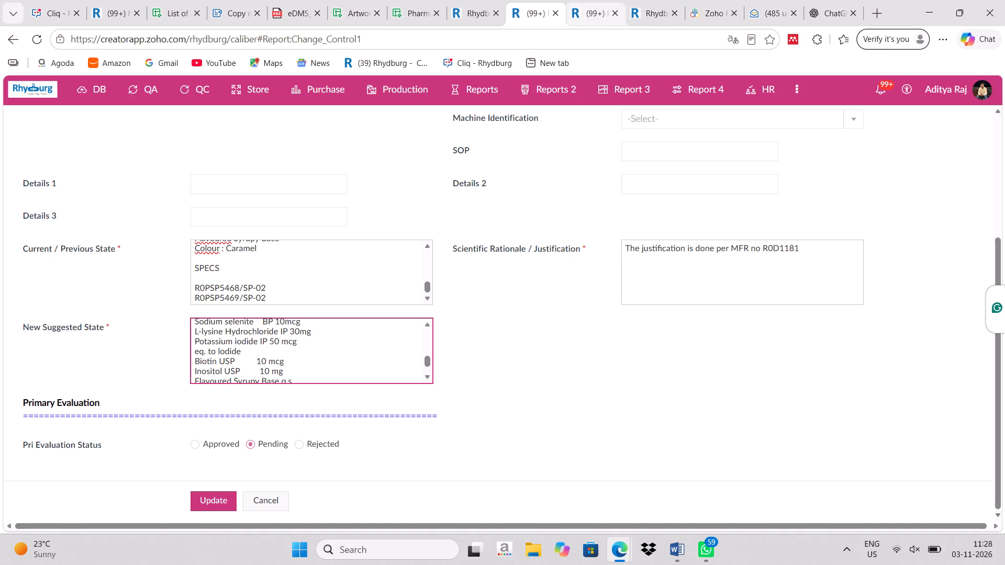
Reword the Scientific Rationale / Justification to "The justification is as per MFR no R0D1181" and save the record.
left_click(713, 247)
key("BackSpace")
key("BackSpace")
key("BackSpace")
key("BackSpace")
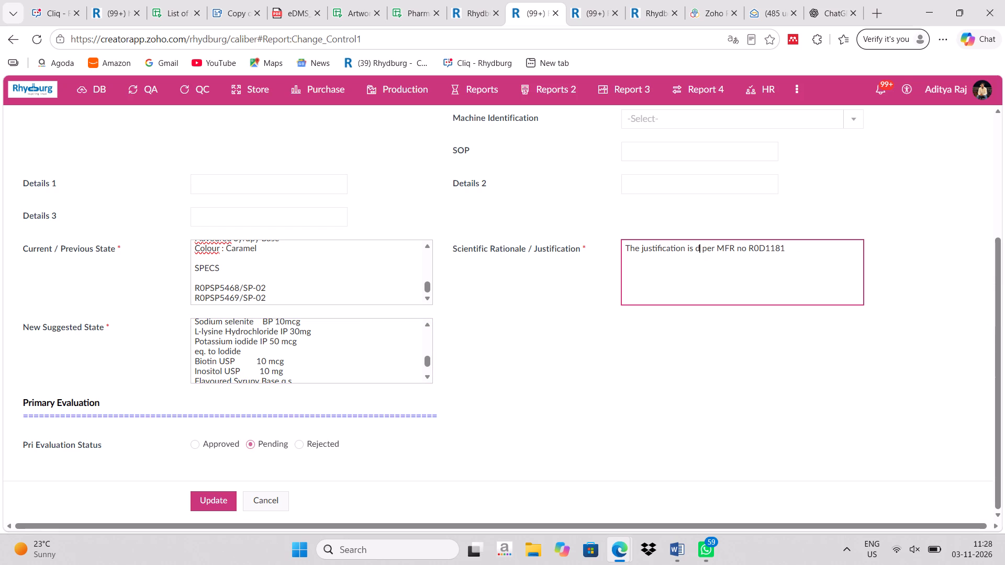
type("as")
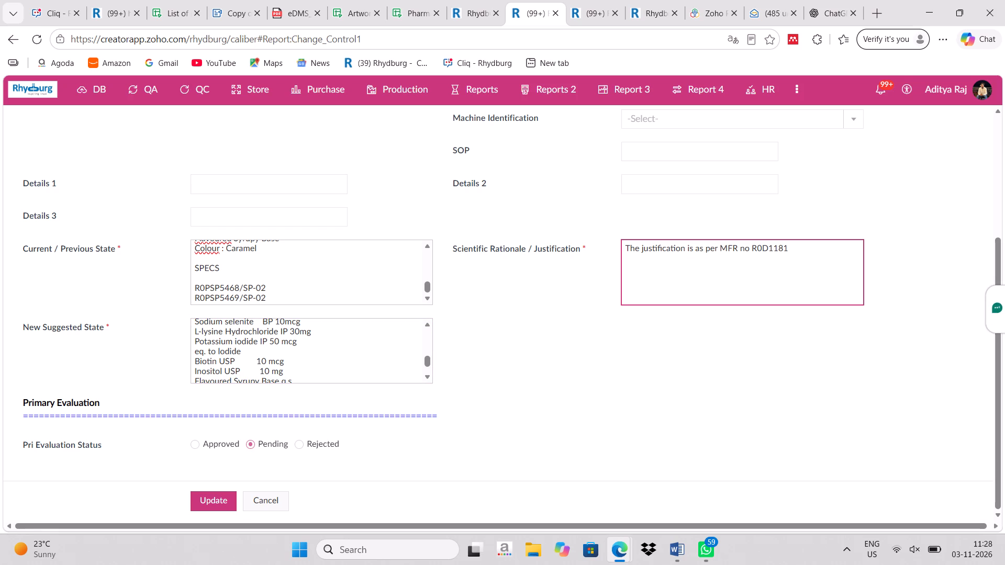
left_click(215, 499)
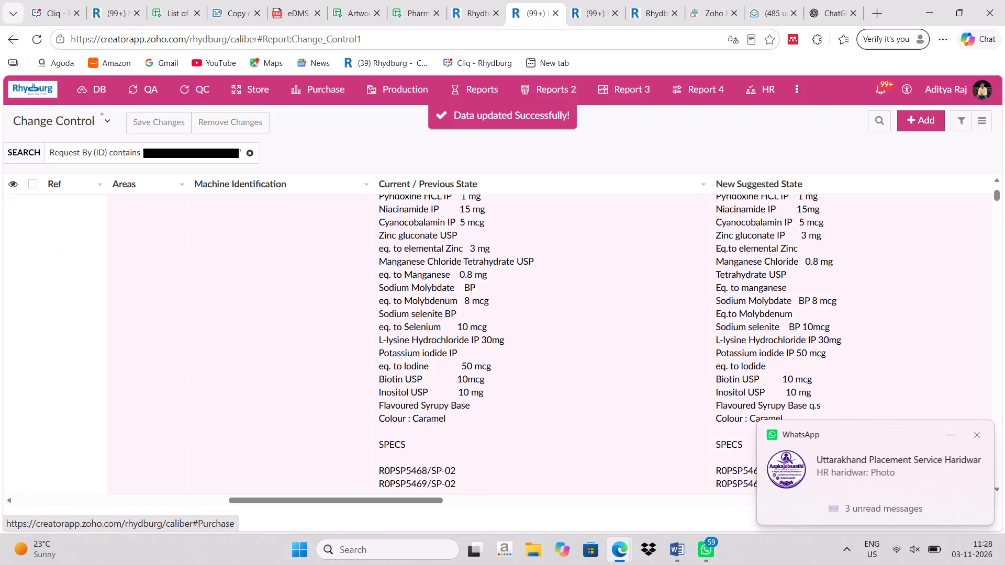
Dismiss the WhatsApp notification and copy the reference number CL10259 from the Change Control list.
scroll(443, 291, "up", 15)
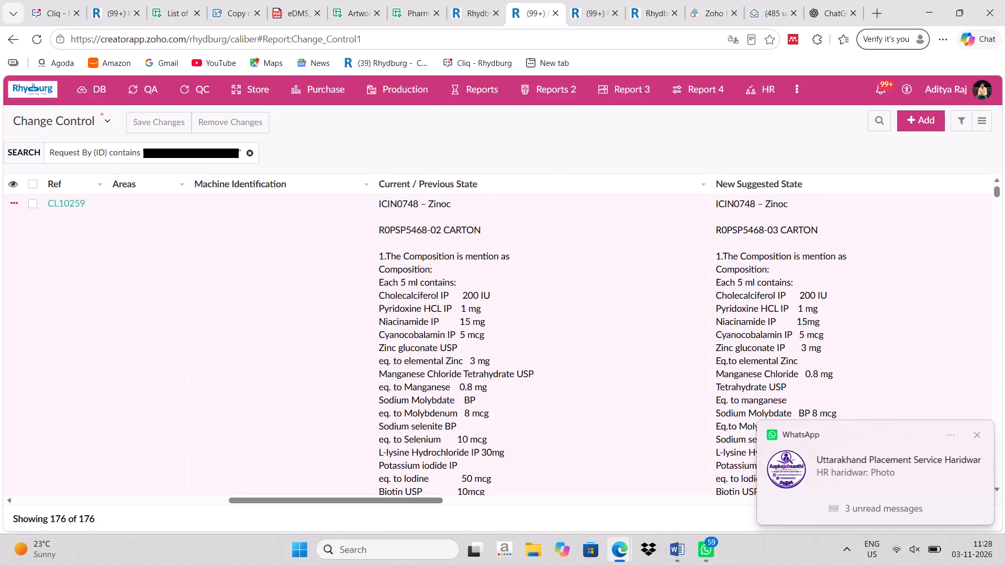
scroll(514, 324, "up", 6)
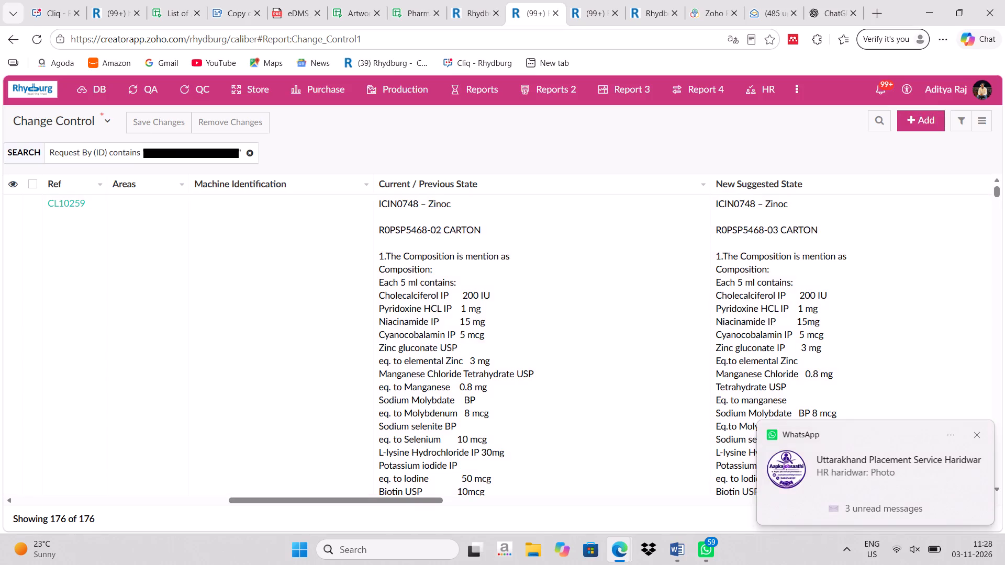
left_click(974, 437)
scroll(646, 325, "up", 6)
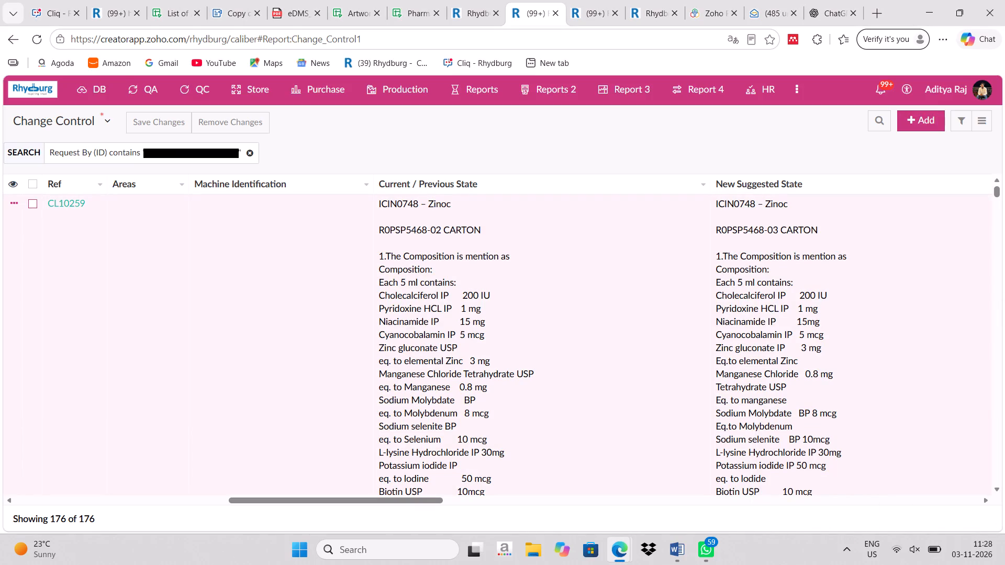
left_click_drag(47, 204, 87, 209)
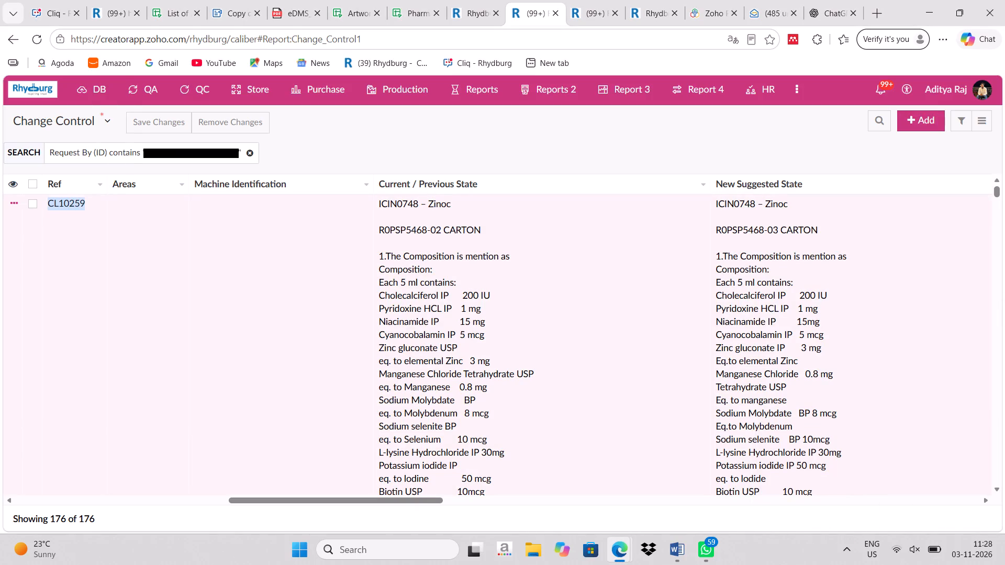
left_click(114, 163)
Switch to Cliq, search "saga" to find the Quality Assurance change control executive, and send them CL10259 in chat.
left_click(57, 15)
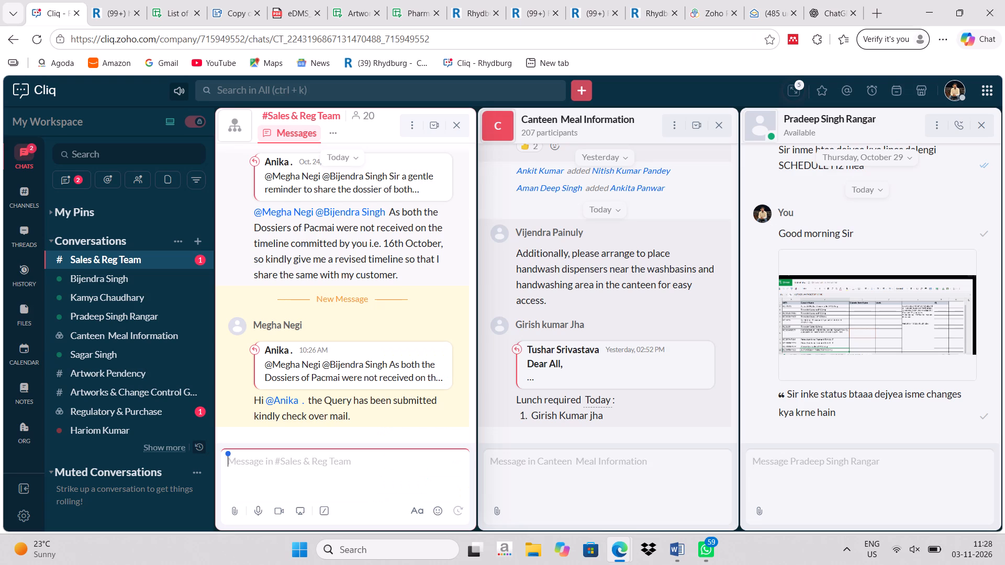
left_click(237, 88)
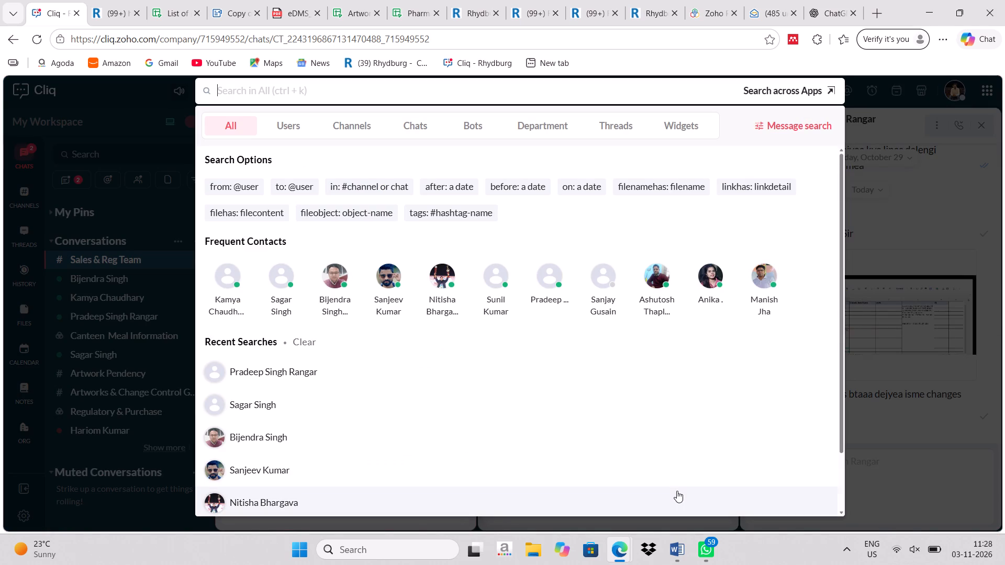
type("saga")
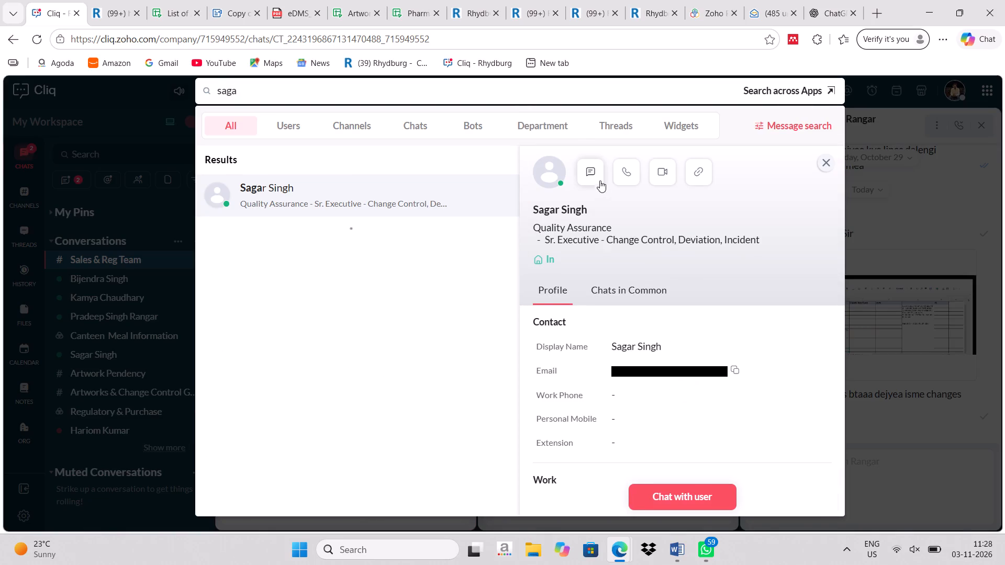
left_click(597, 176)
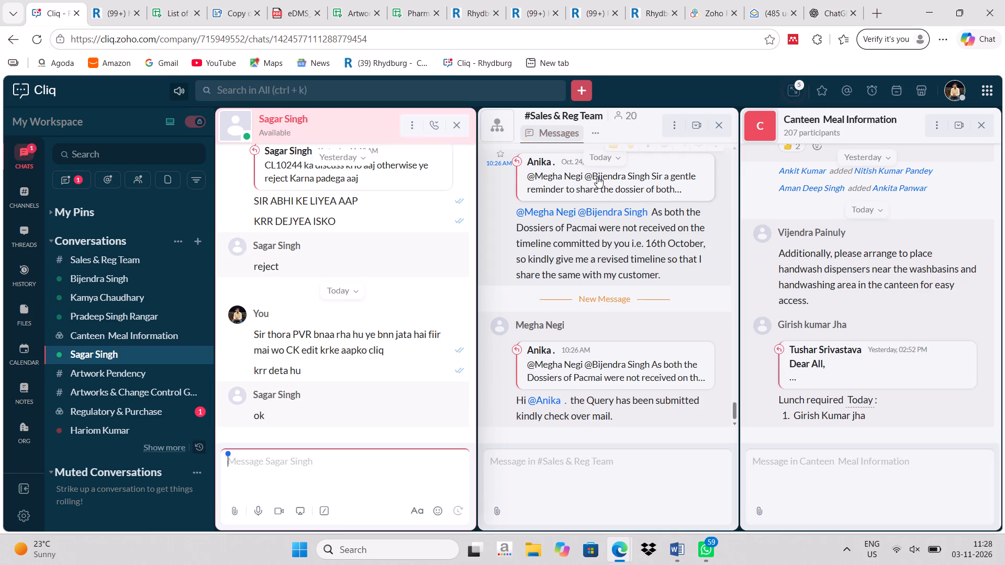
key("ctrl+v")
key("Return")
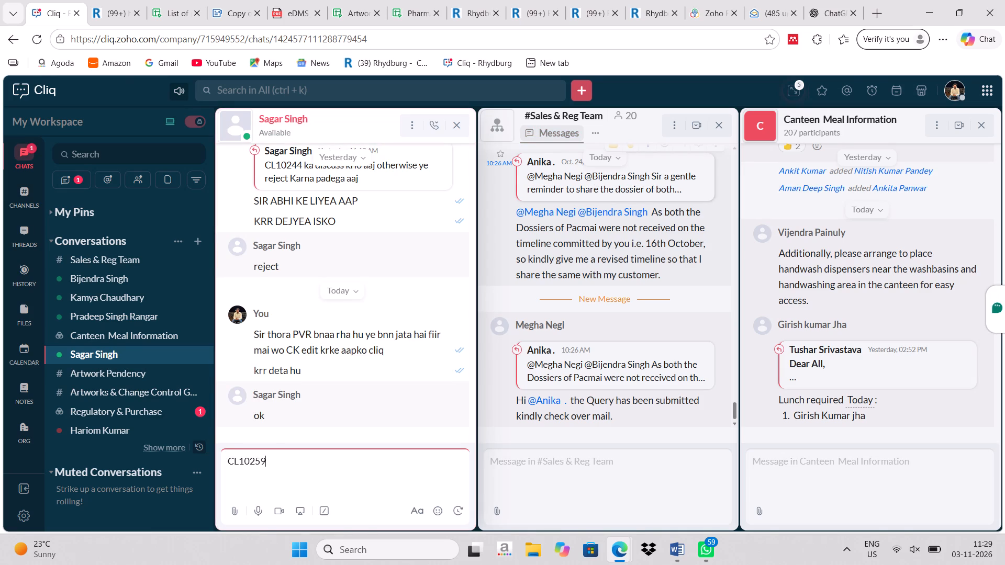
Send the QA executive the message "sir ishe krr dejyea krr diya Update" and close the Canteen Meal Information chat.
type("sir ishe krr dejyea krr diya Upfda")
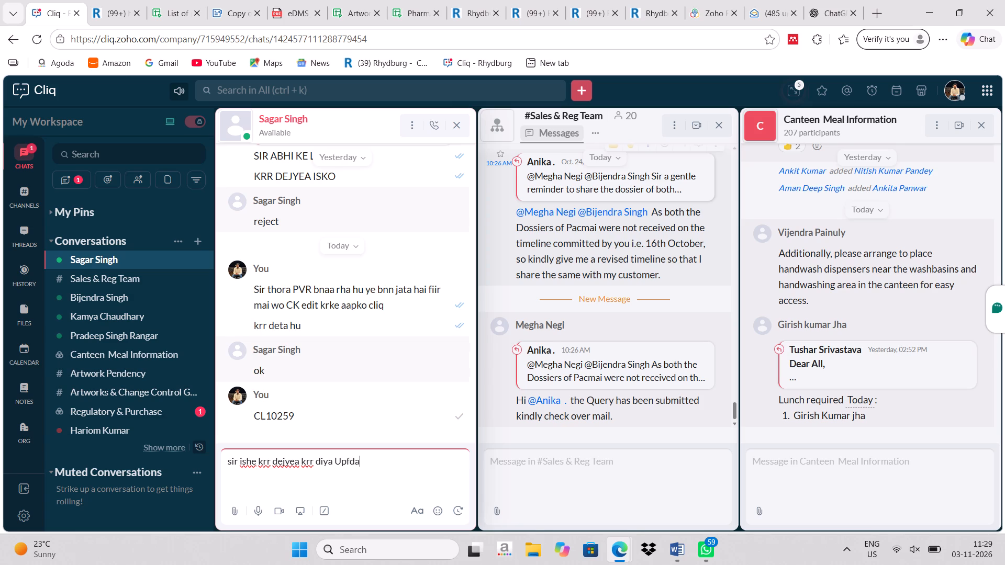
key("BackSpace")
key("BackSpace")
key("BackSpace")
type("date")
key("Return")
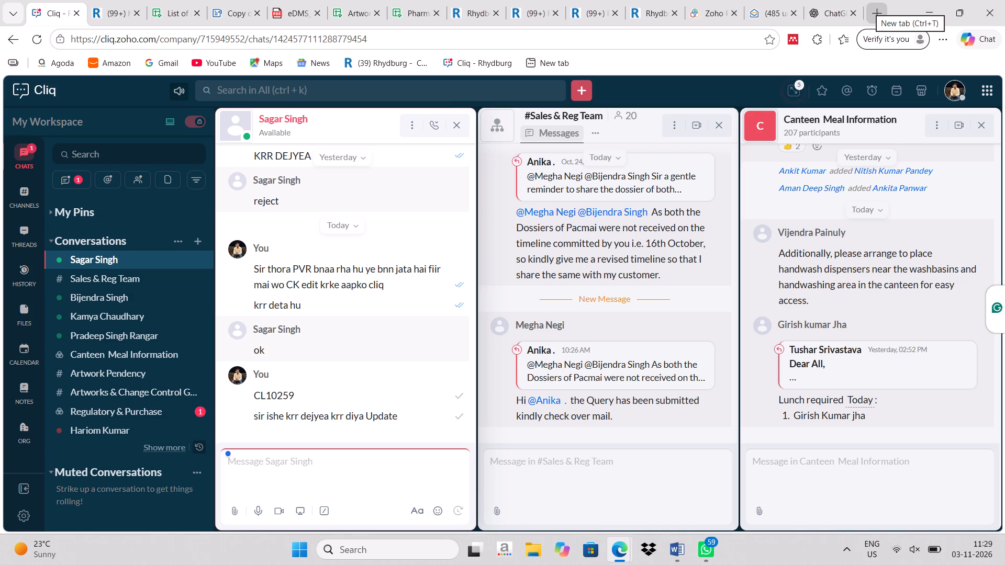
left_click(977, 120)
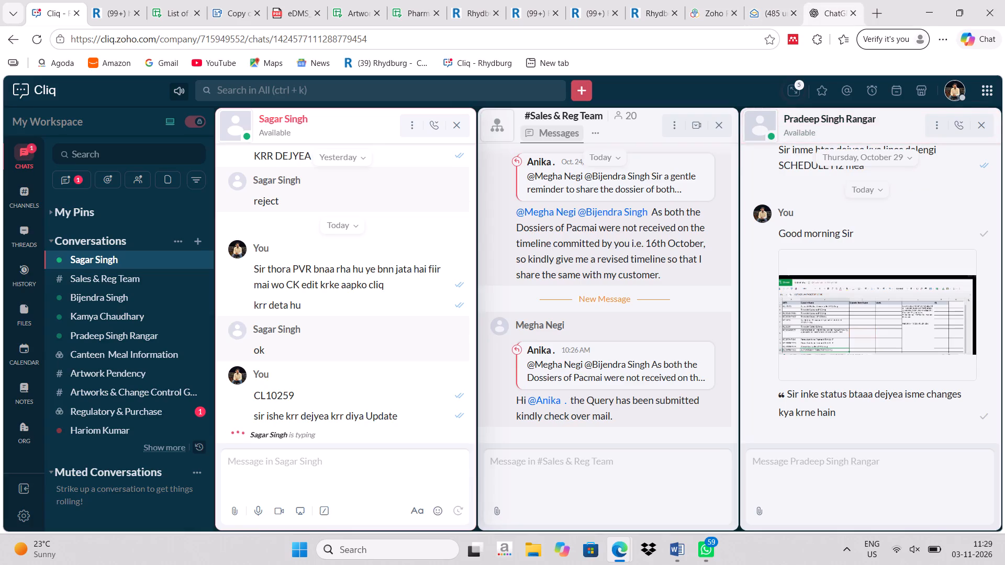
Open the sarkariresult.com.cm site in a new tab, look over its results and job listings, and close it.
left_click(876, 11)
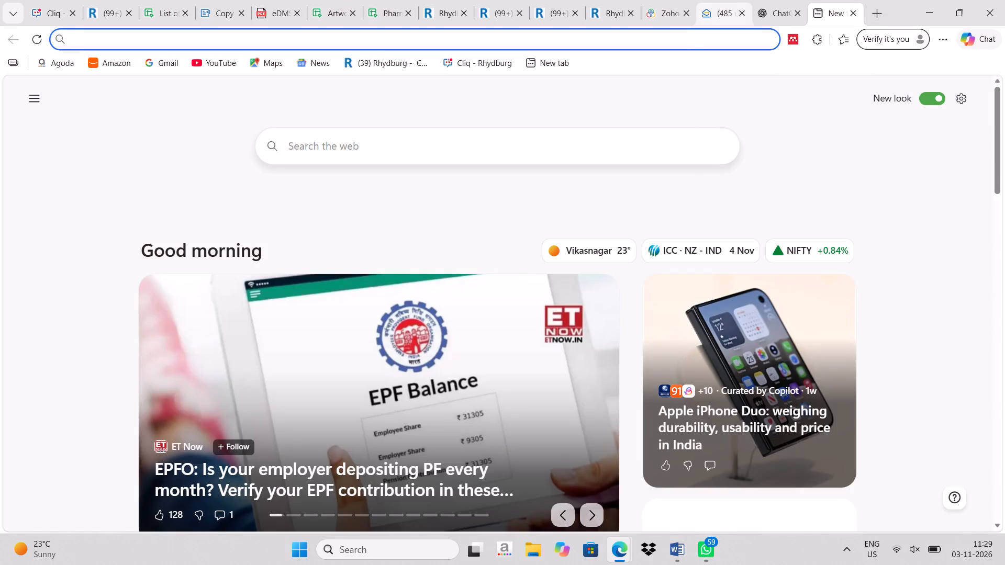
type("sar")
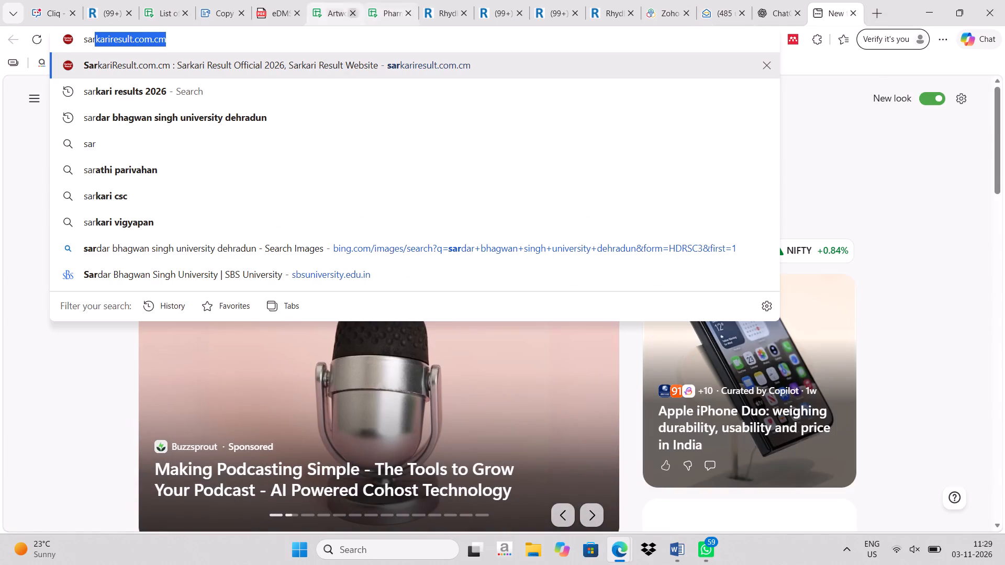
left_click(315, 67)
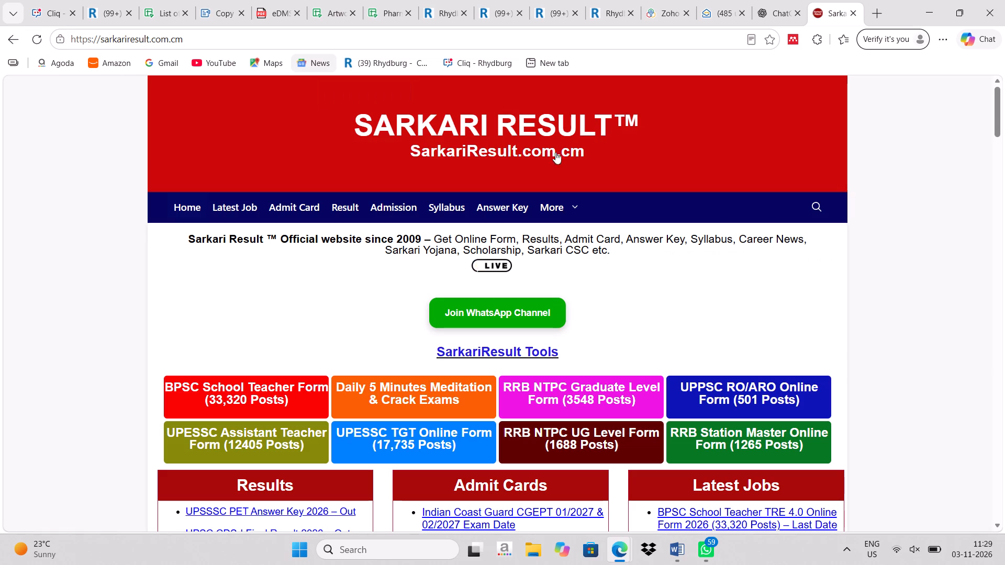
scroll(754, 245, "down", 4)
scroll(740, 252, "up", 5)
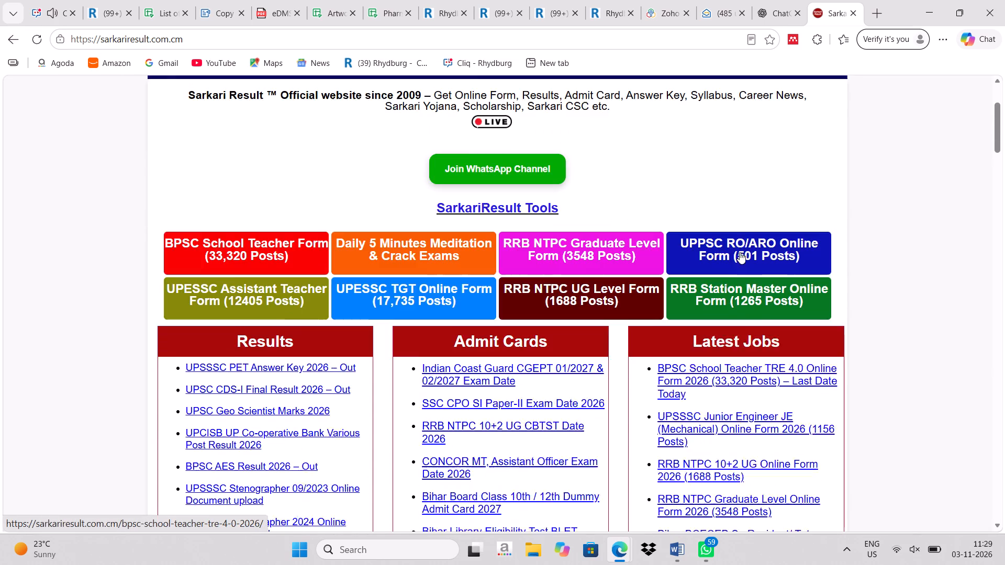
scroll(740, 252, "up", 2)
left_click(854, 10)
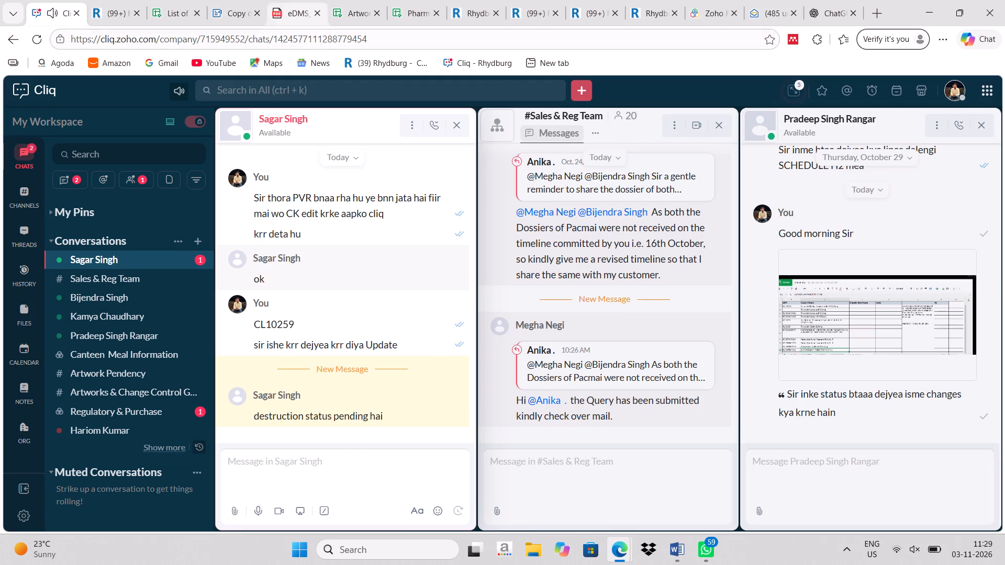
Reply "Thik hai sir krwaa deta hu" to the QA executive's message about the pending destruction status.
scroll(443, 351, "down", 1)
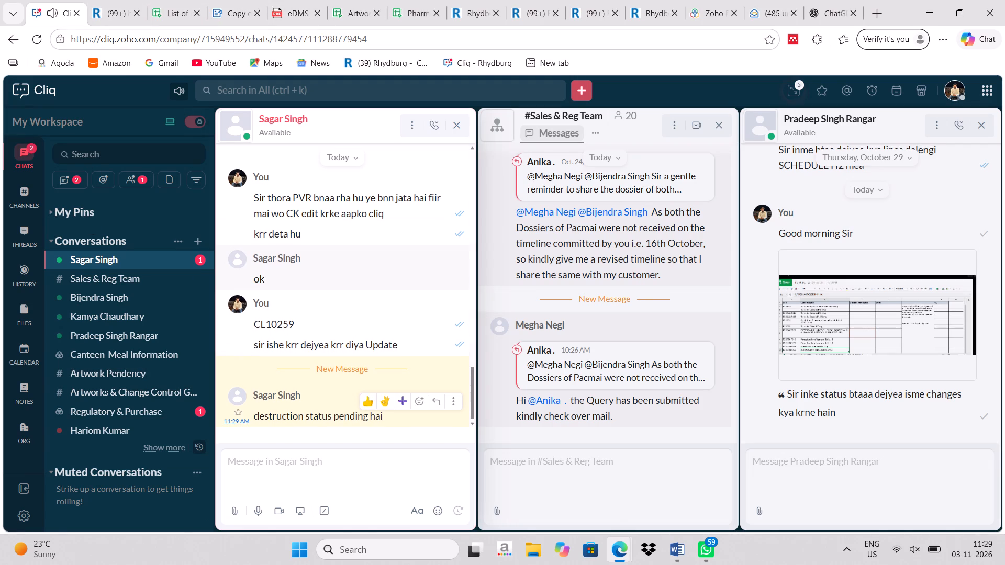
left_click(275, 457)
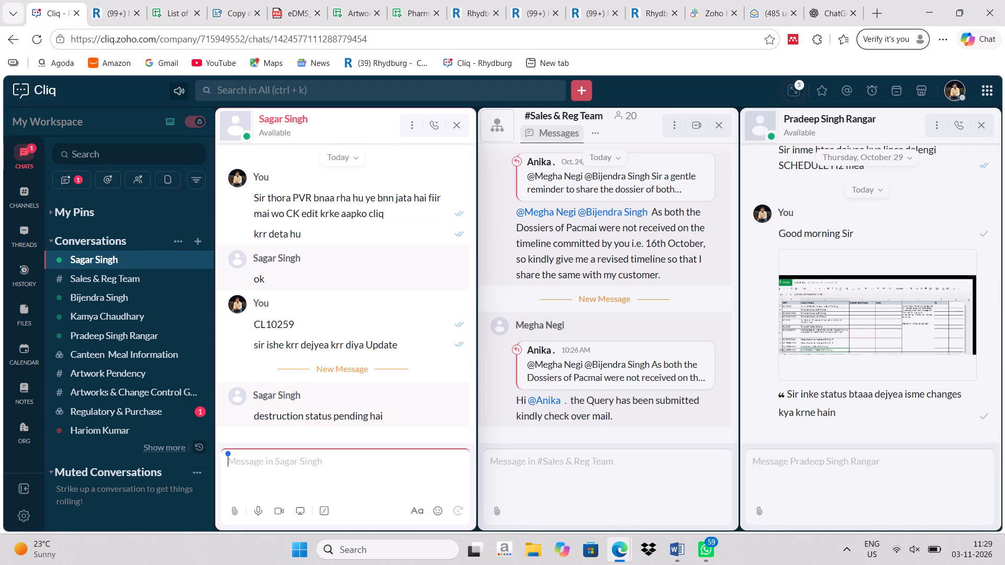
type("AA")
key("BackSpace")
key("BackSpace")
type("Thik hai sir krwaa deta hu")
key("Return")
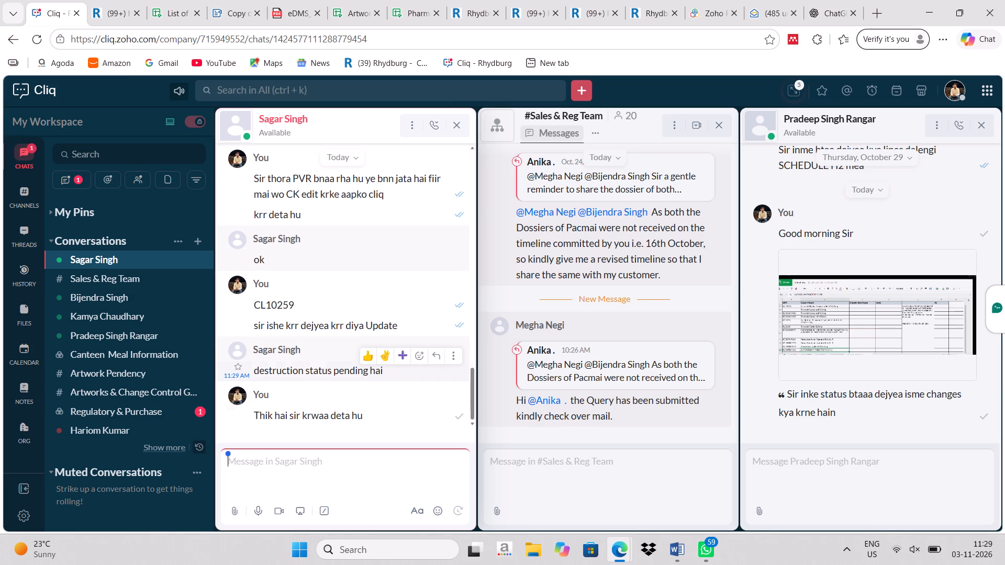
left_click(285, 89)
type("manish")
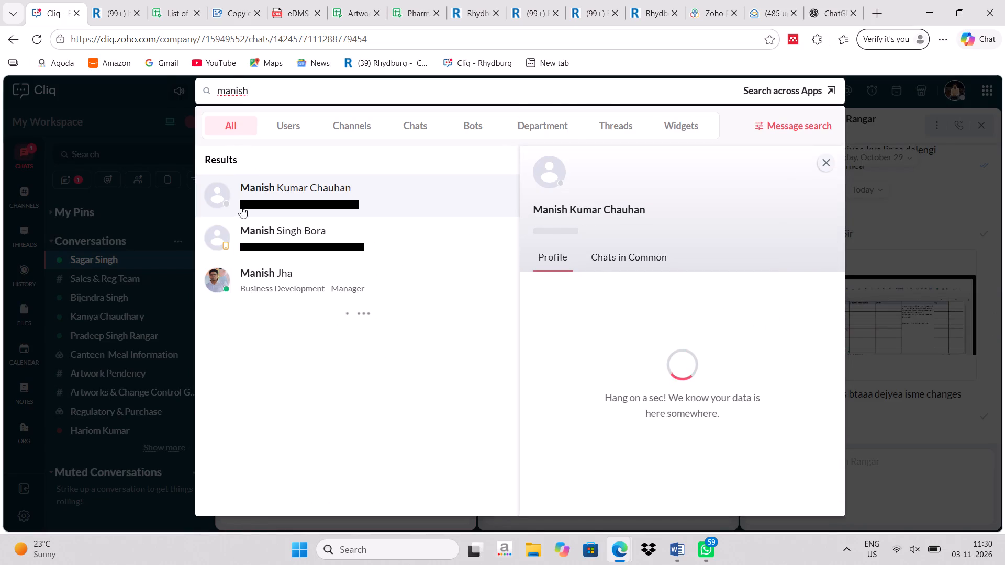
left_click(429, 277)
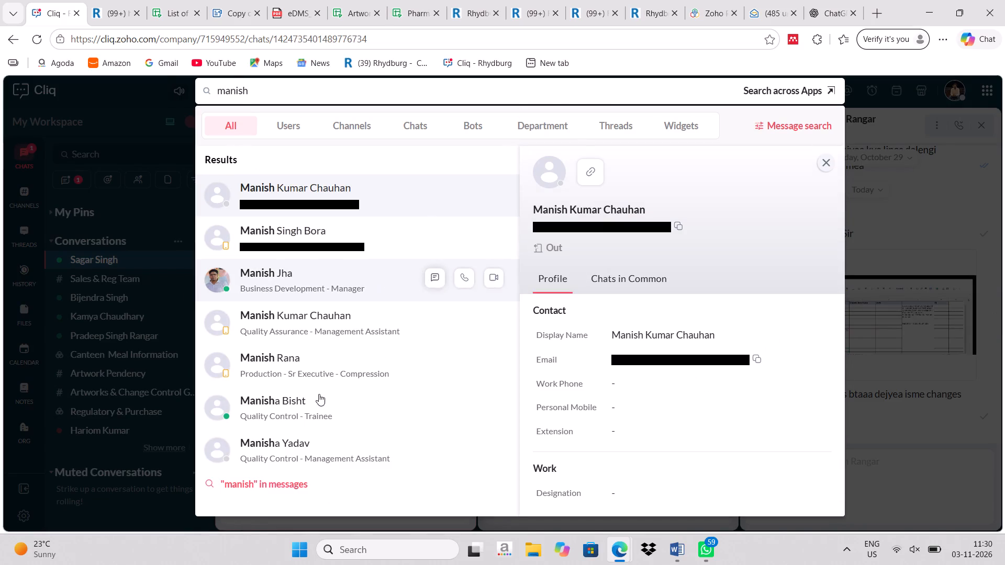
key("ctrl+v")
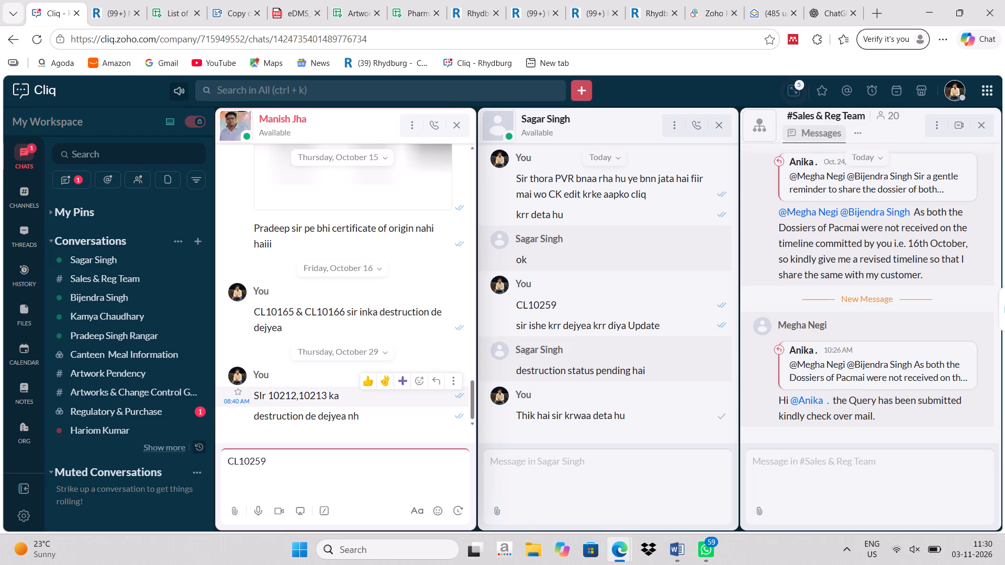
key("Return")
type("Sir iska destruction confir krr dejyea")
key("Return")
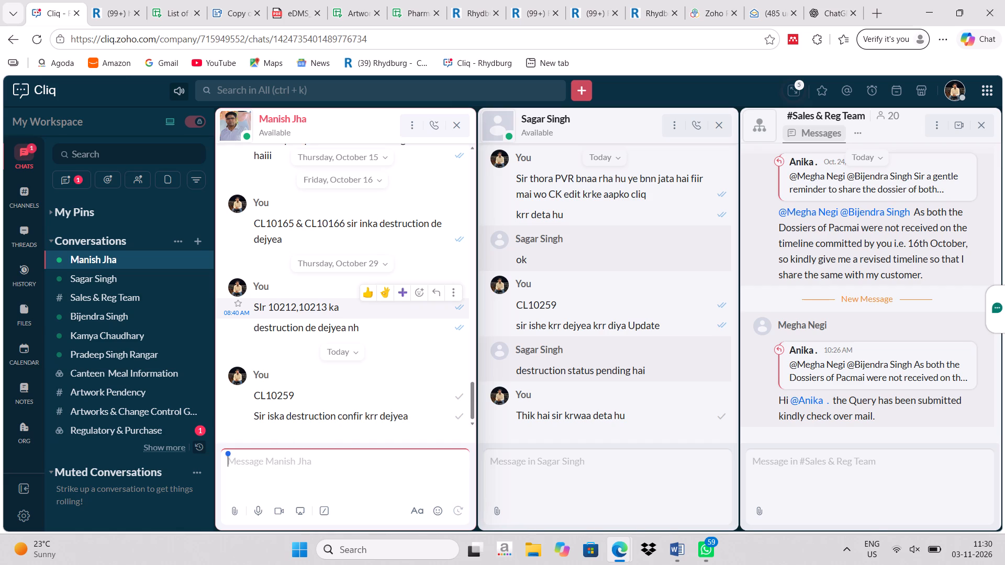
Open the colleague's chat listed below Sales & Reg Team and review the Clindamycin Gel and Pregabalin Capsules artwork change messages through the latest one.
left_click(96, 321)
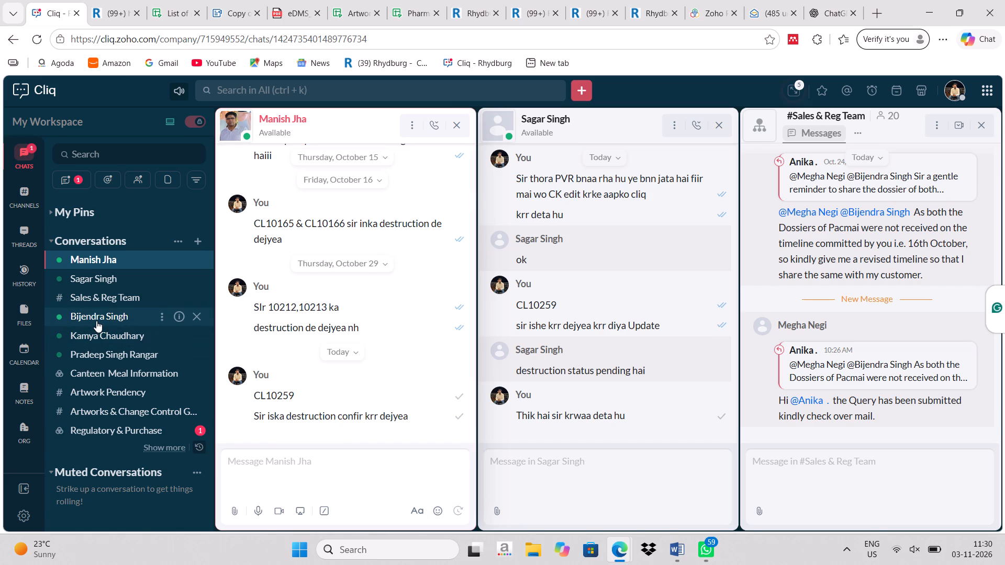
scroll(236, 270, "down", 5)
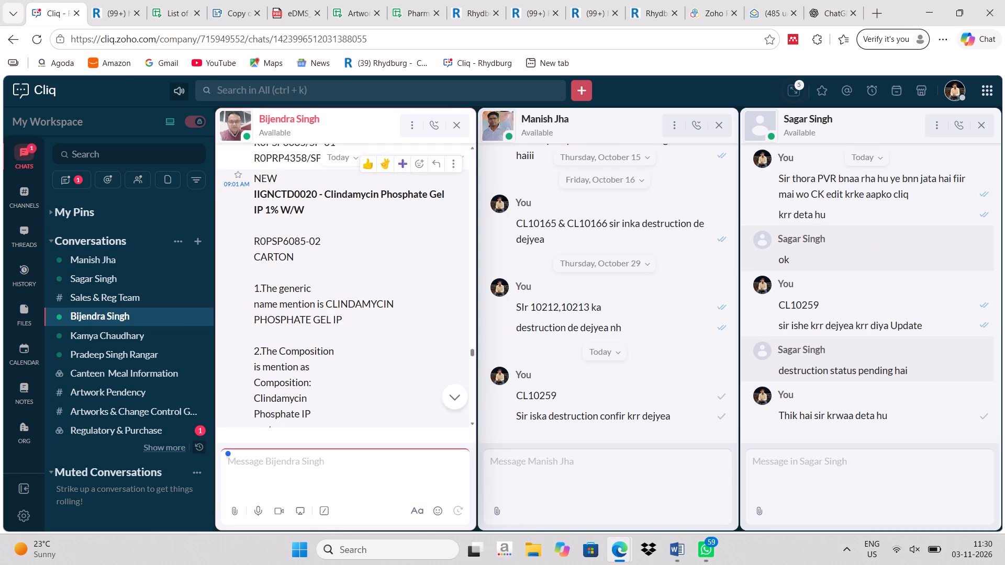
scroll(242, 273, "down", 17)
scroll(348, 322, "down", 17)
scroll(354, 312, "down", 5)
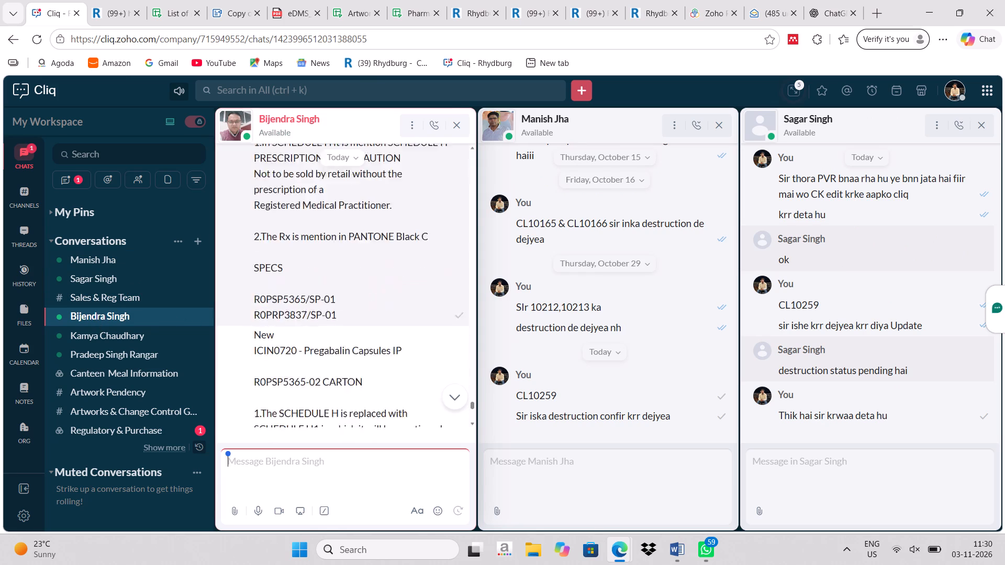
scroll(354, 312, "down", 20)
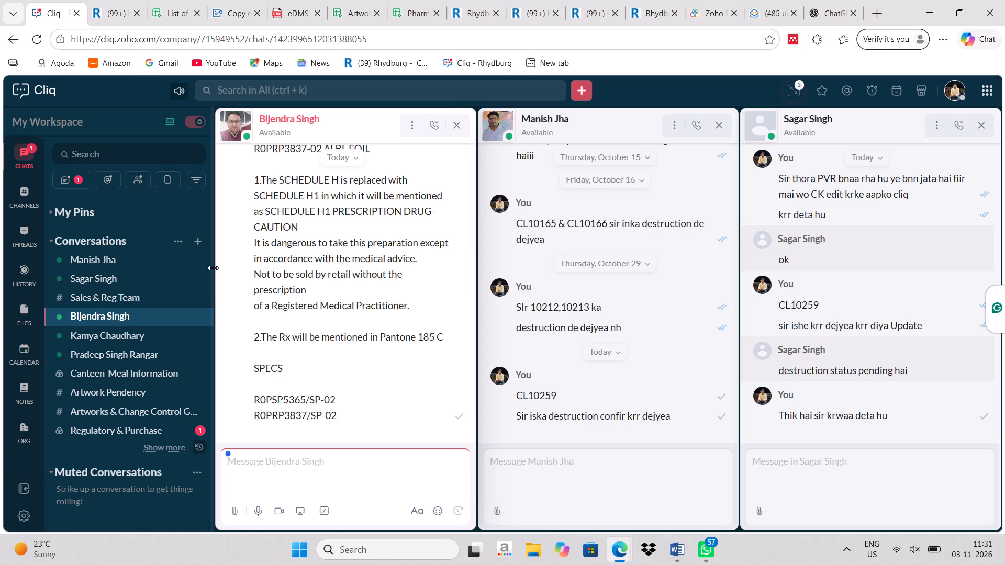
left_click(102, 5)
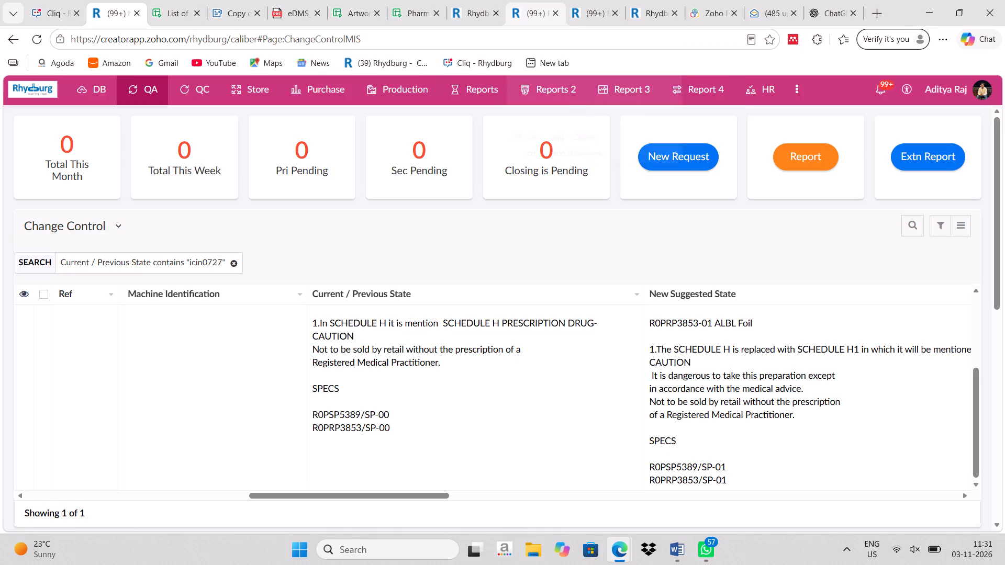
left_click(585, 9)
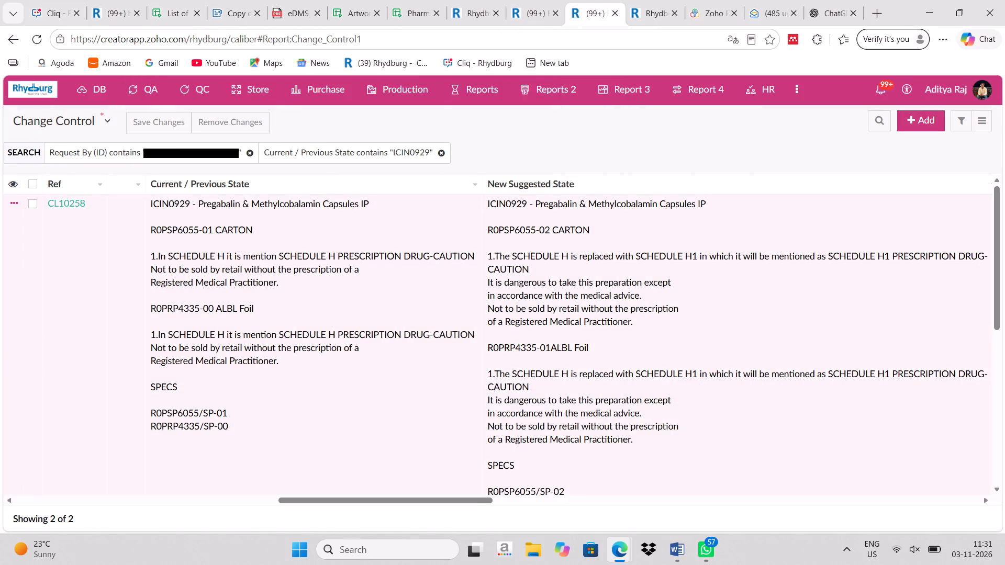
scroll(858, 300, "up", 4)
Close the ChatGPT tab and start entering "zo" as the address in a new browser tab.
left_click(855, 11)
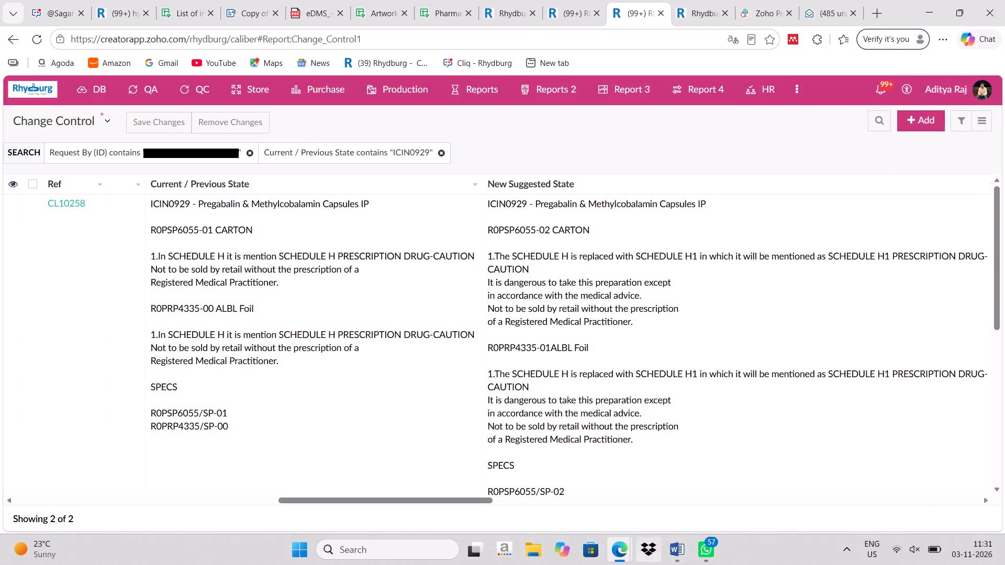
left_click(872, 12)
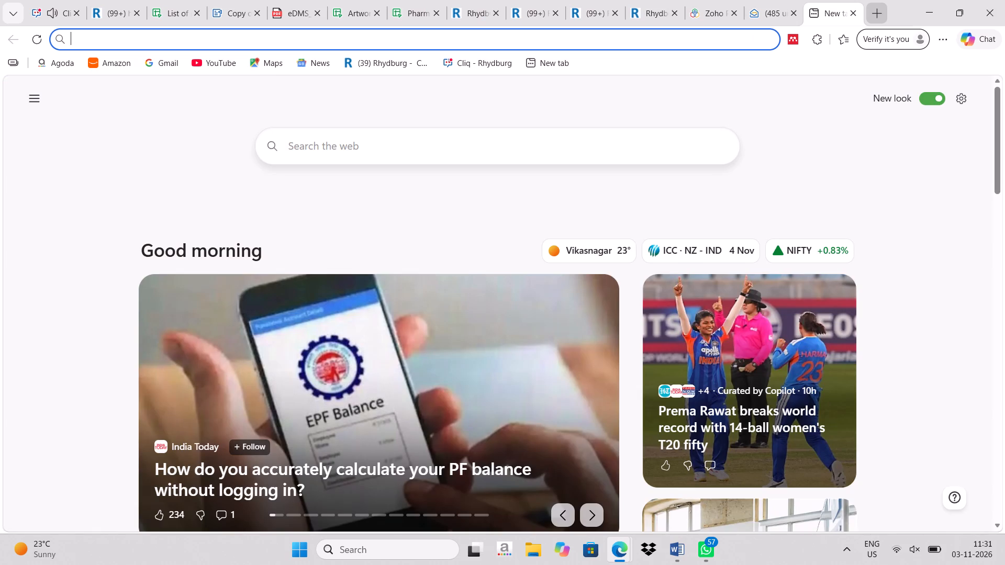
type("zo")
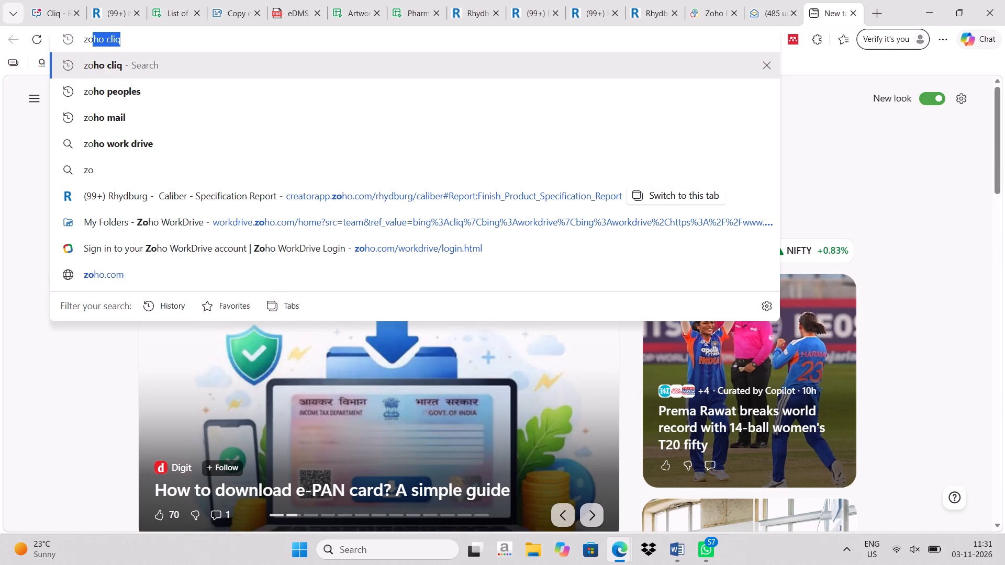